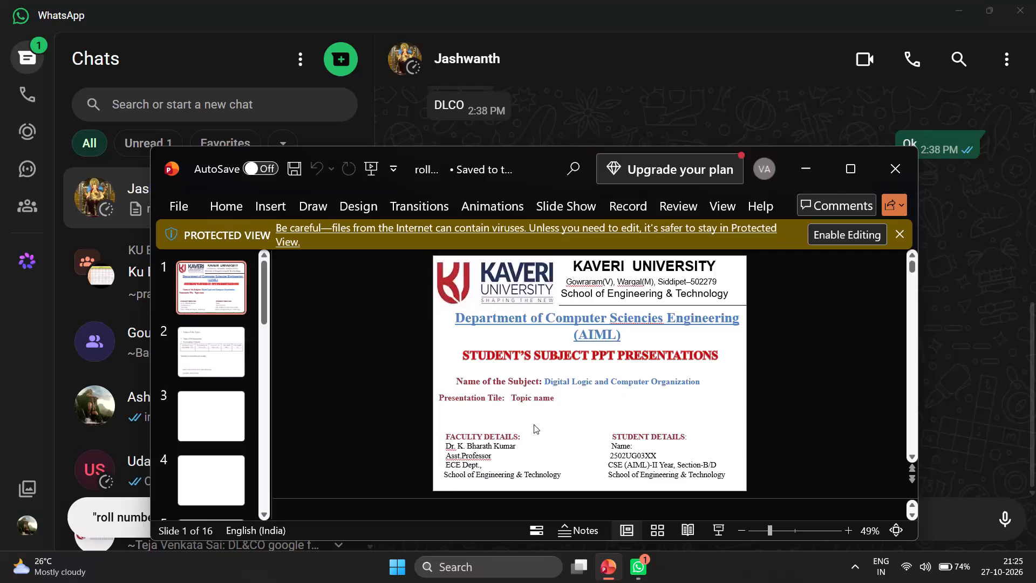
Maximize the roll number.pptx presentation window.
scroll(534, 424, down, 2)
scroll(529, 424, up, 4)
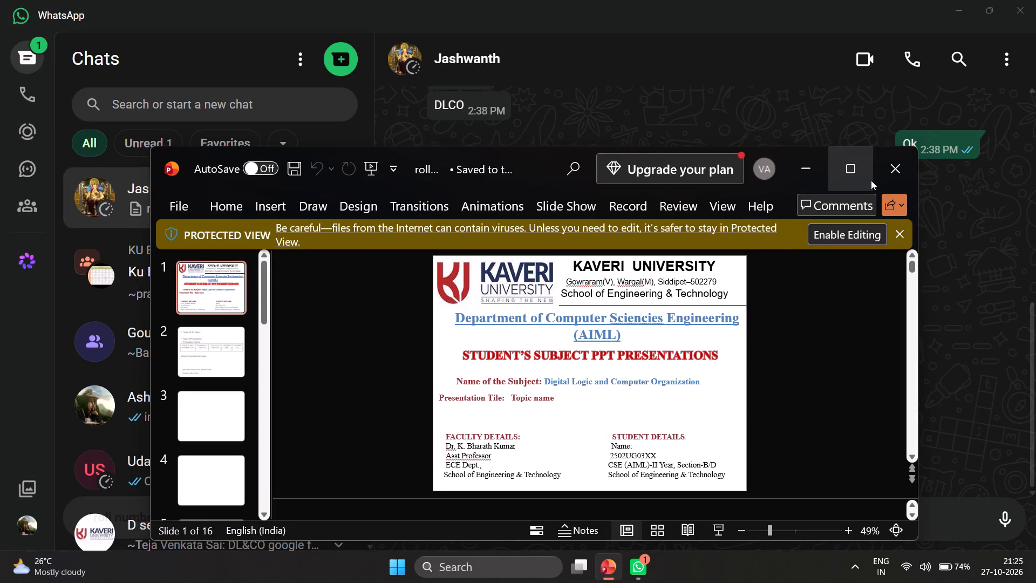
click(870, 179)
click(865, 173)
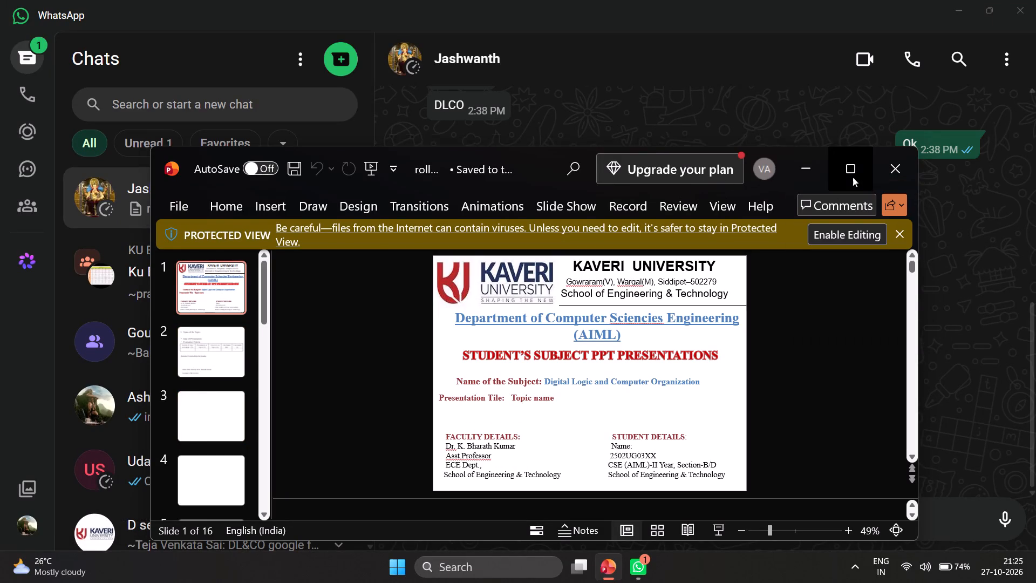
Look through the template's slides, including the evaluation criteria slide, the blank content slides and the References slide.
click(83, 279)
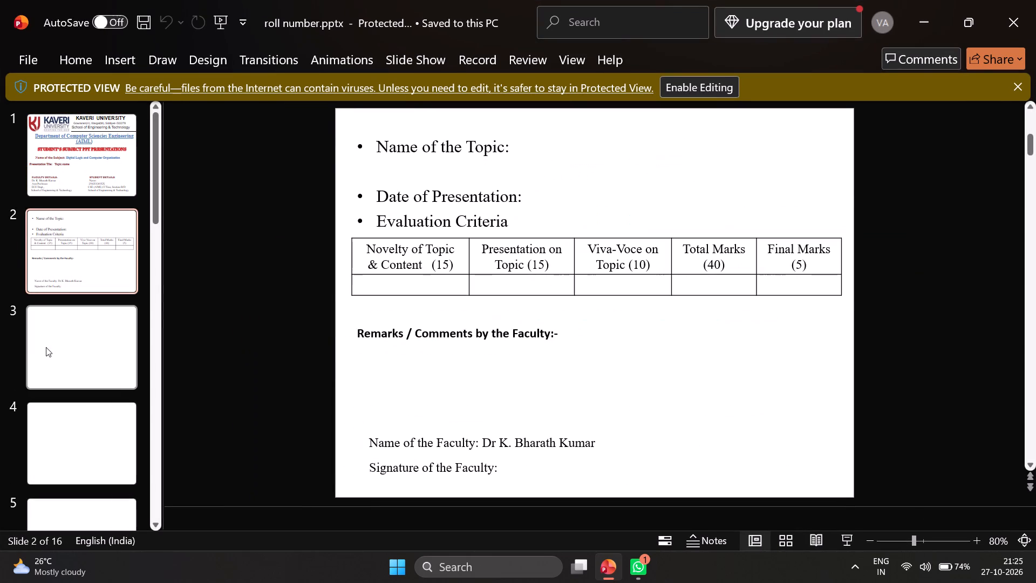
click(49, 351)
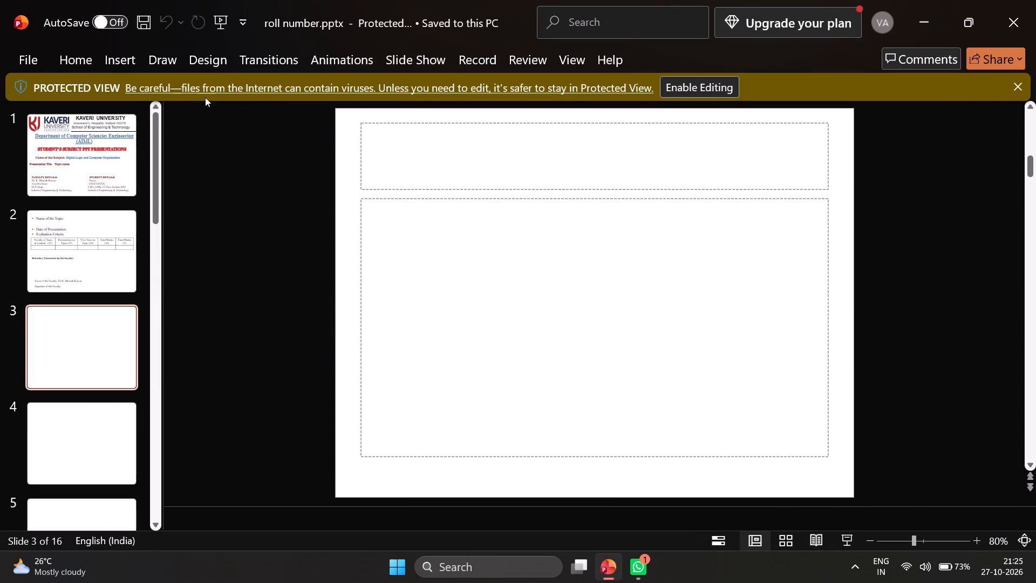
click(212, 60)
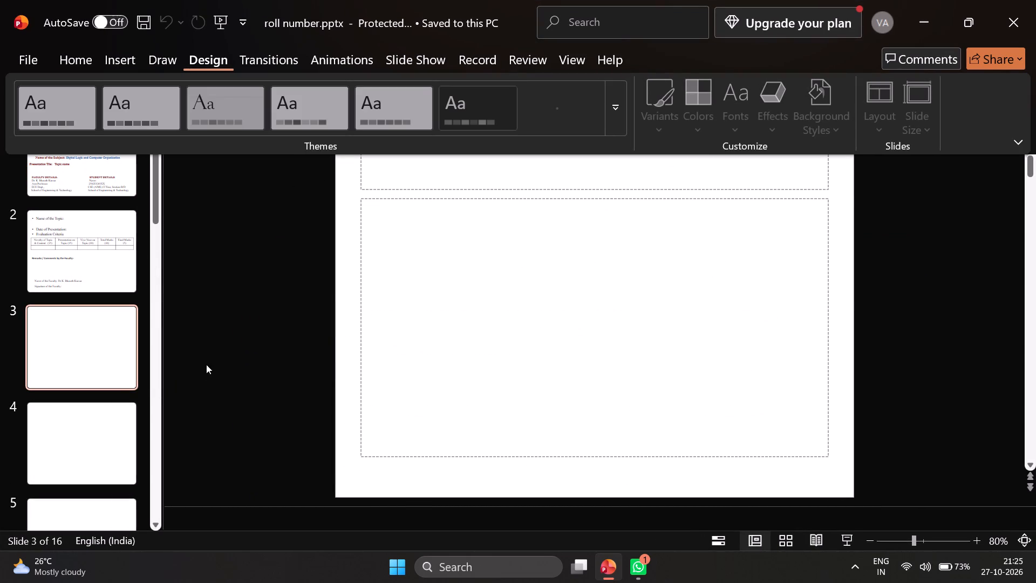
click(221, 357)
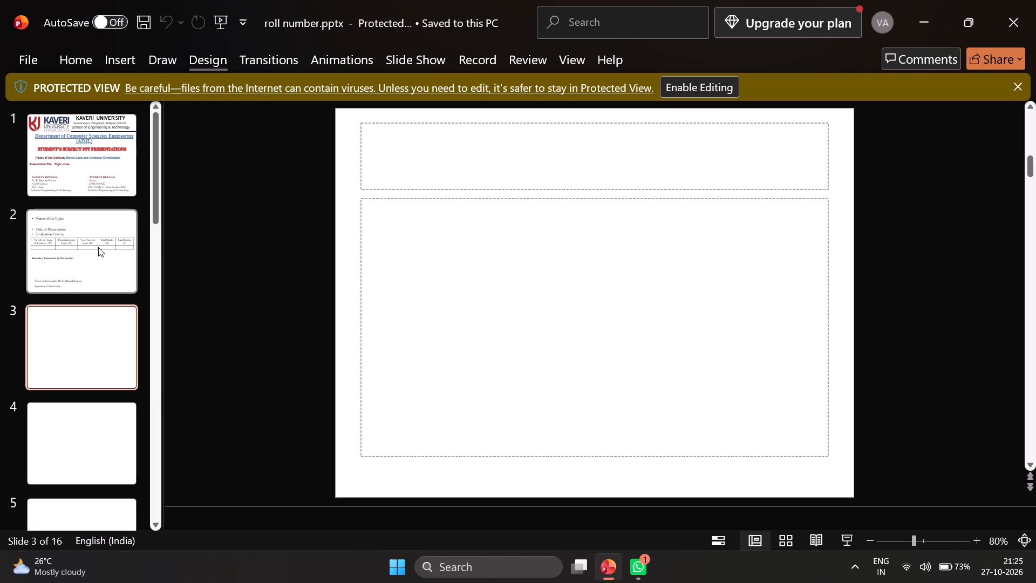
click(98, 247)
click(45, 385)
scroll(46, 383, down, 12)
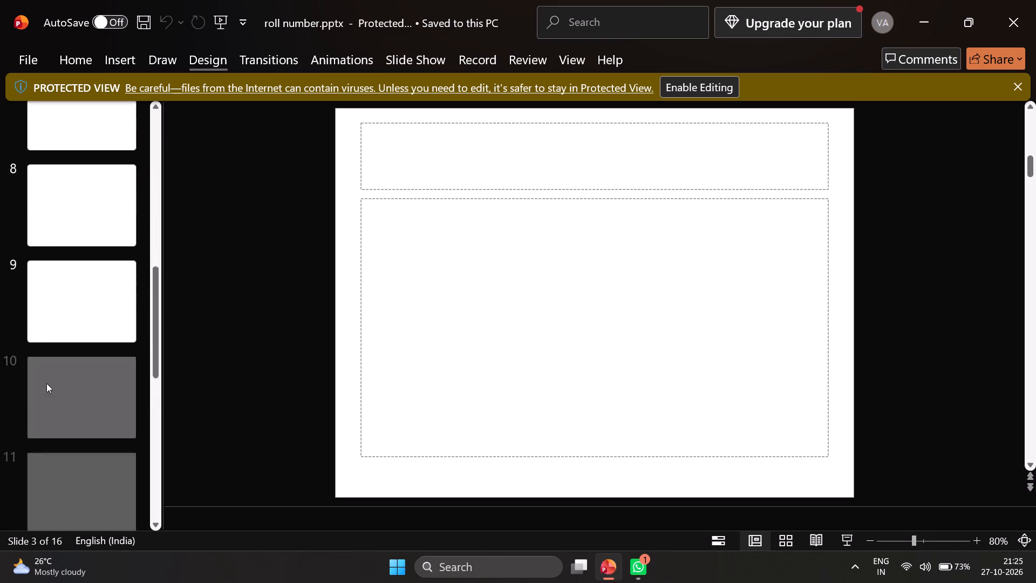
scroll(46, 383, down, 13)
scroll(50, 377, up, 1)
scroll(50, 377, down, 6)
click(72, 369)
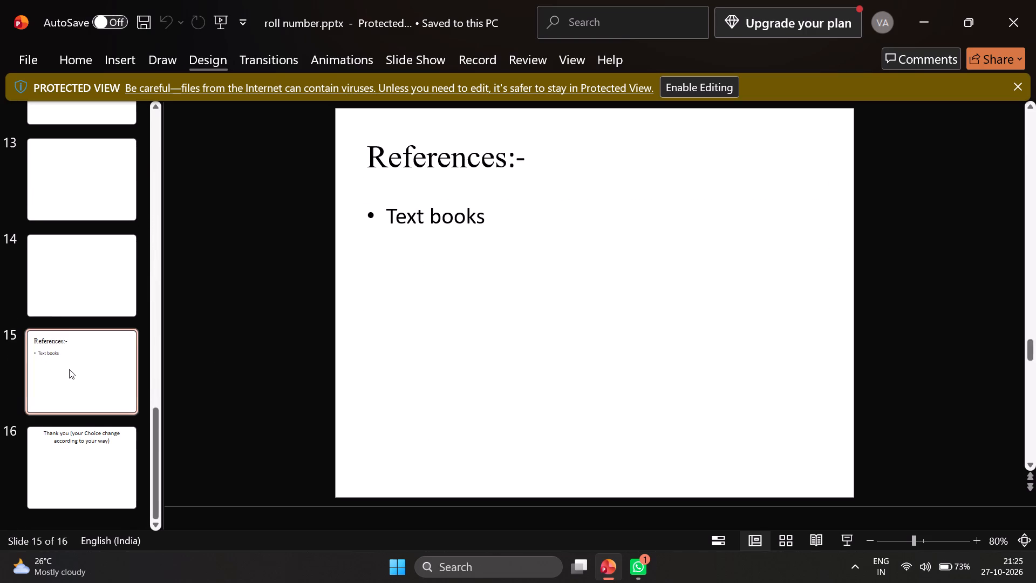
scroll(85, 397, up, 20)
scroll(85, 397, up, 7)
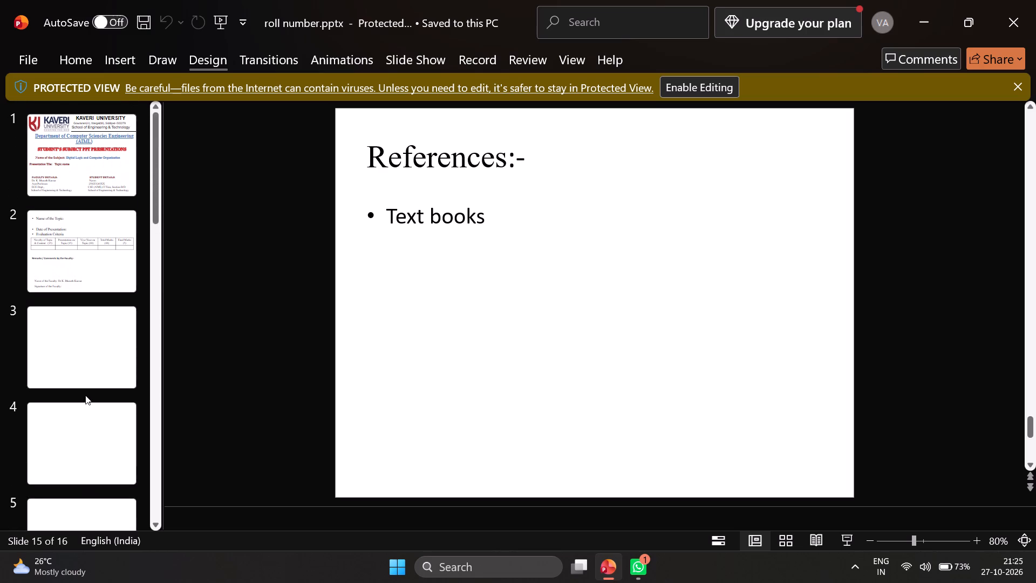
click(100, 321)
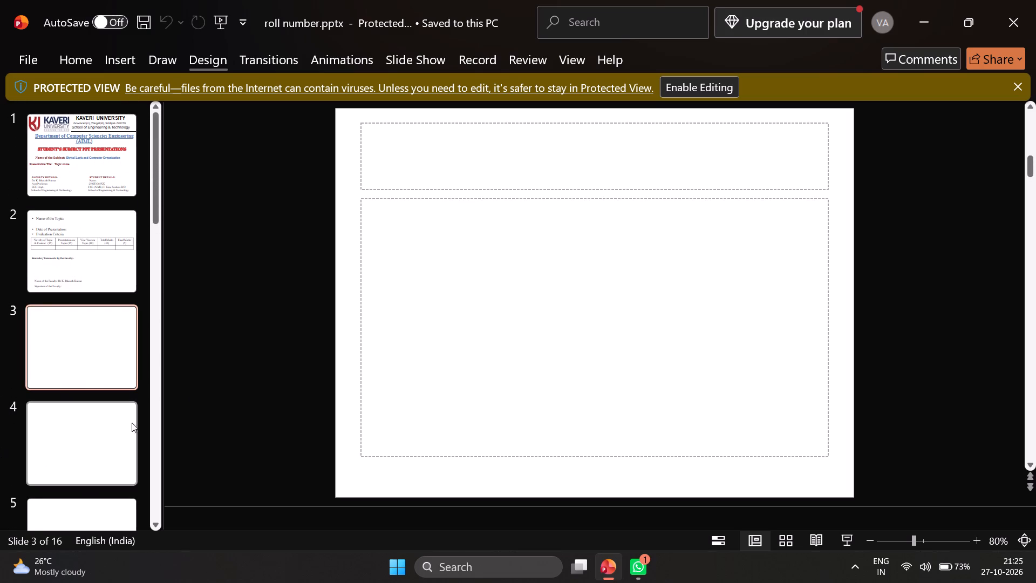
click(90, 446)
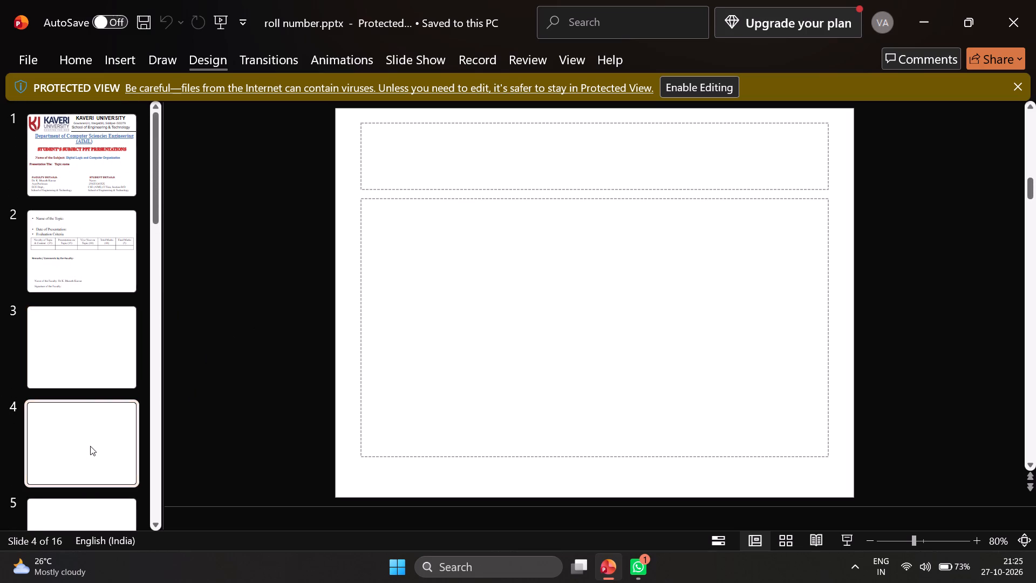
click(71, 416)
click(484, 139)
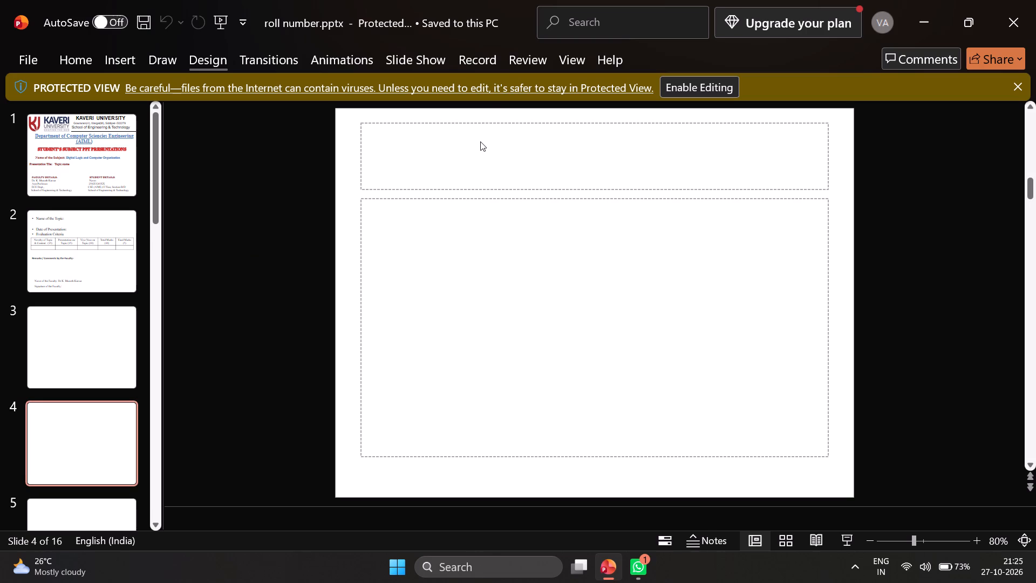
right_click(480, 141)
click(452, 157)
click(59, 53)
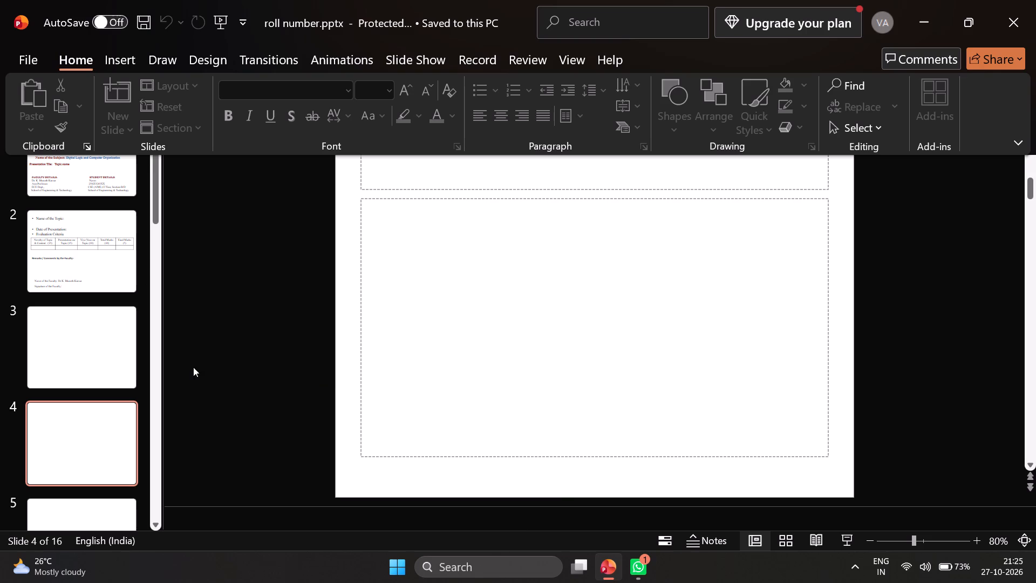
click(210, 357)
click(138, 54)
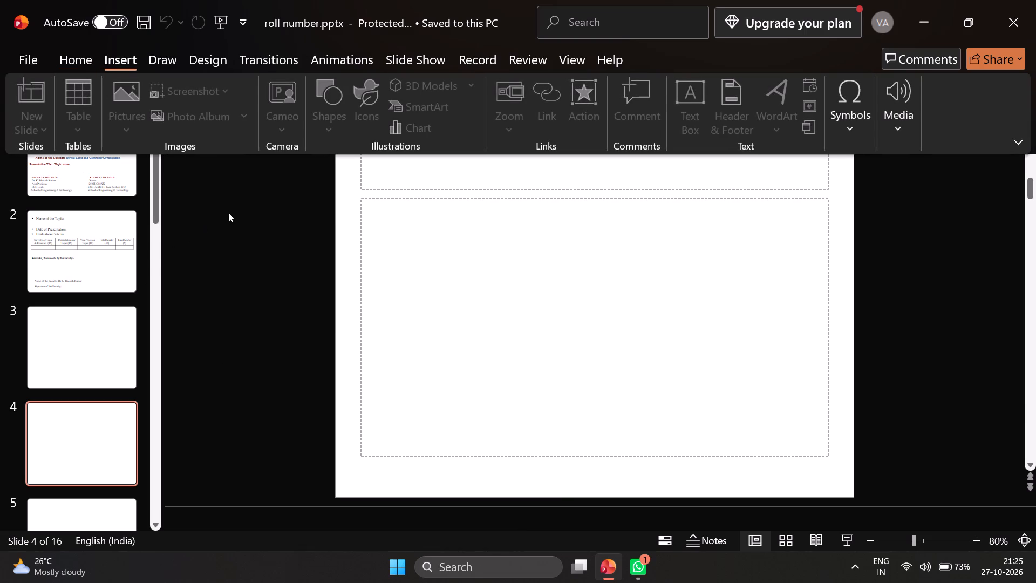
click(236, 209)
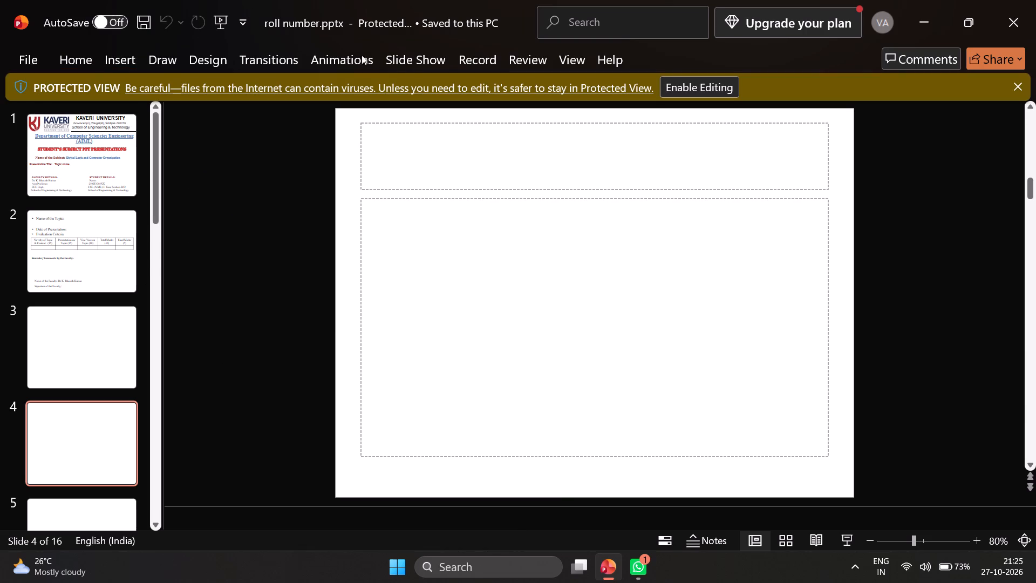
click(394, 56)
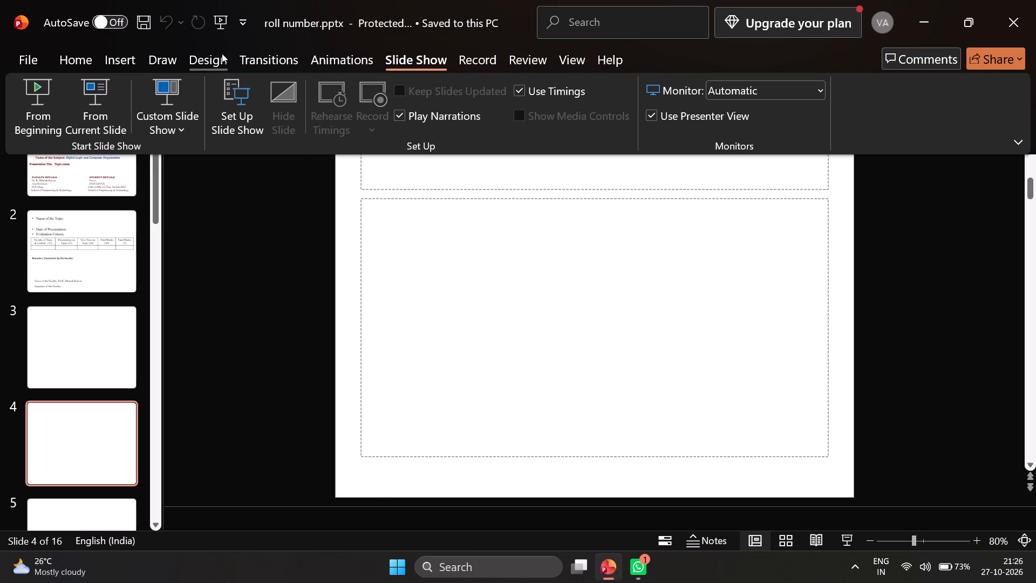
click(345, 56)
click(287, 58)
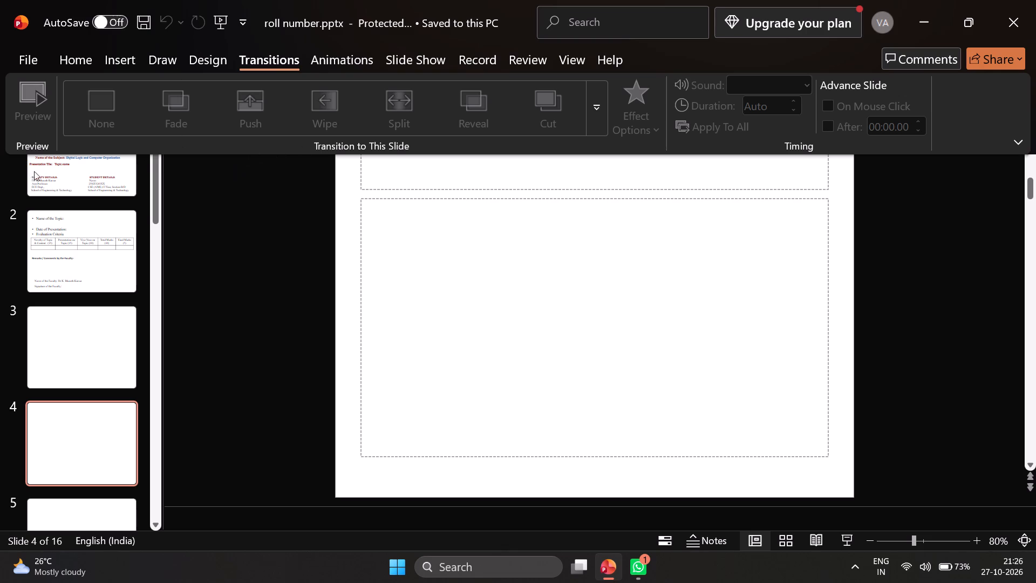
Save the protected presentation and enable saving so that it leaves Protected View.
click(26, 58)
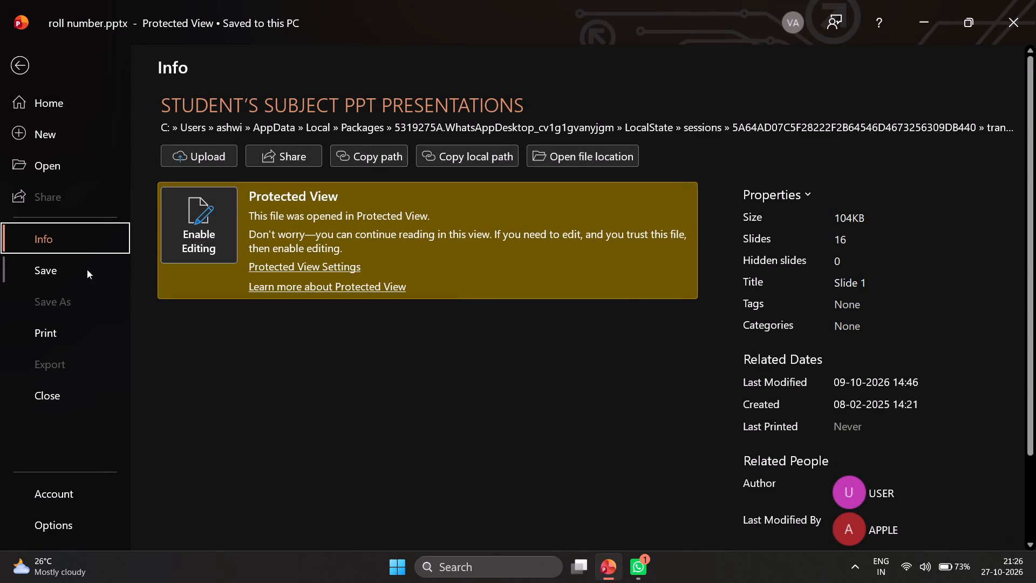
click(87, 269)
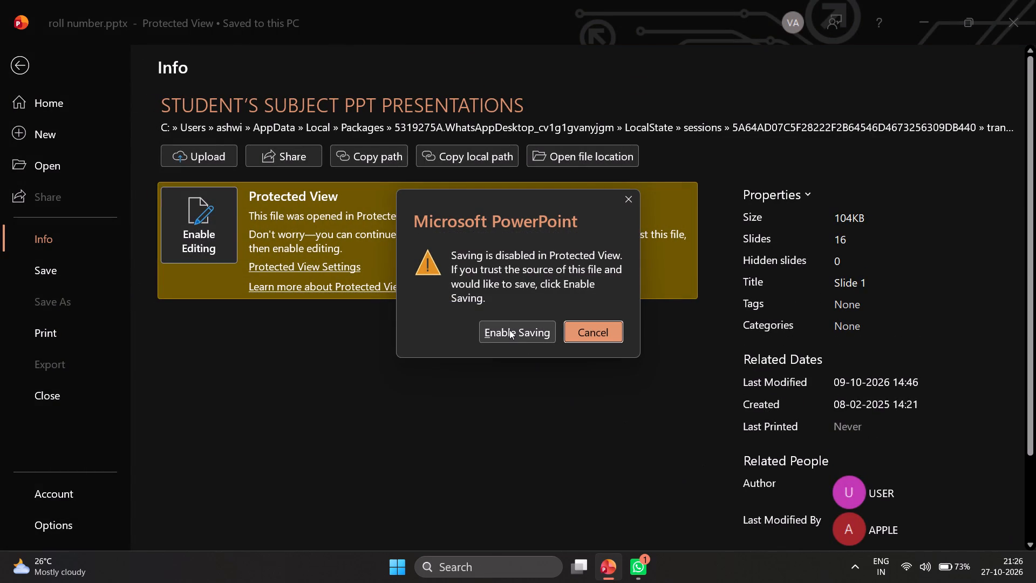
click(509, 330)
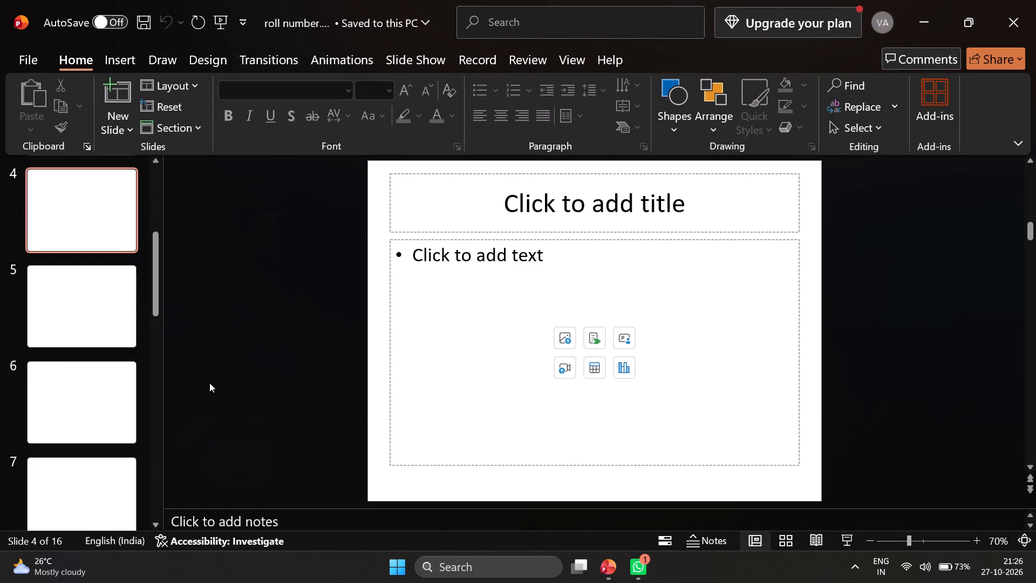
Open slide 3 and look through the available slide transition effects.
scroll(74, 246, up, 8)
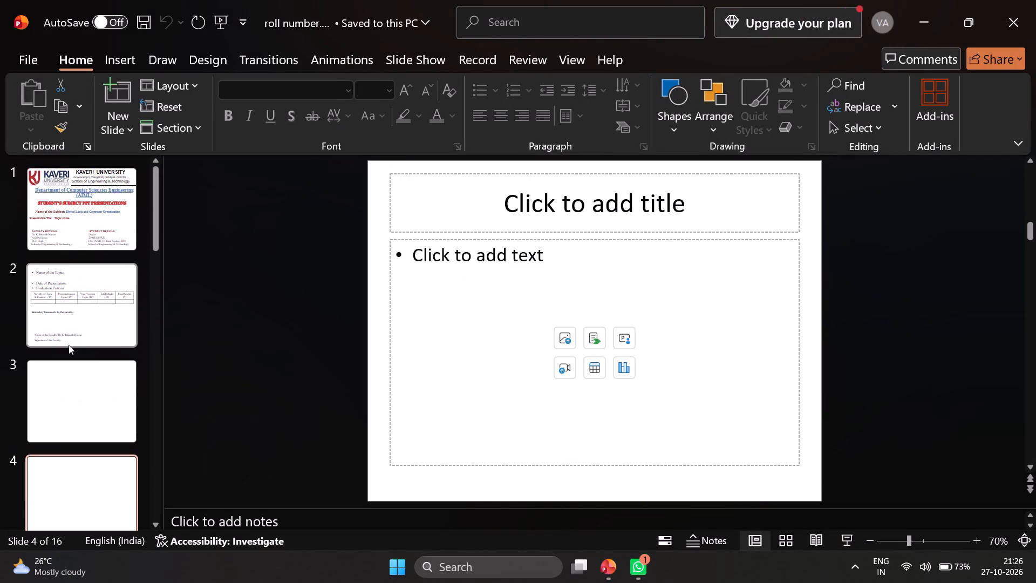
click(83, 380)
click(83, 371)
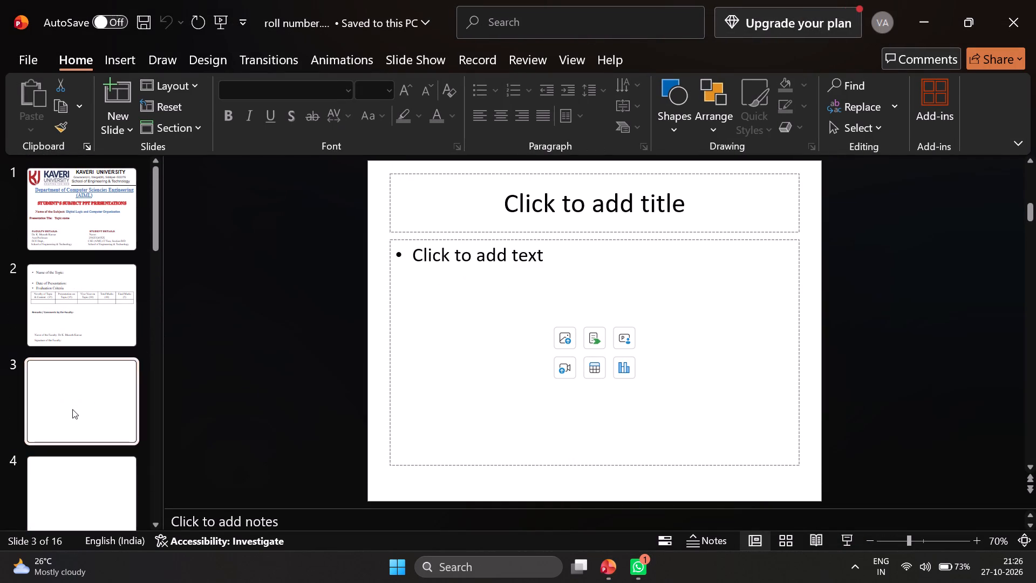
click(351, 53)
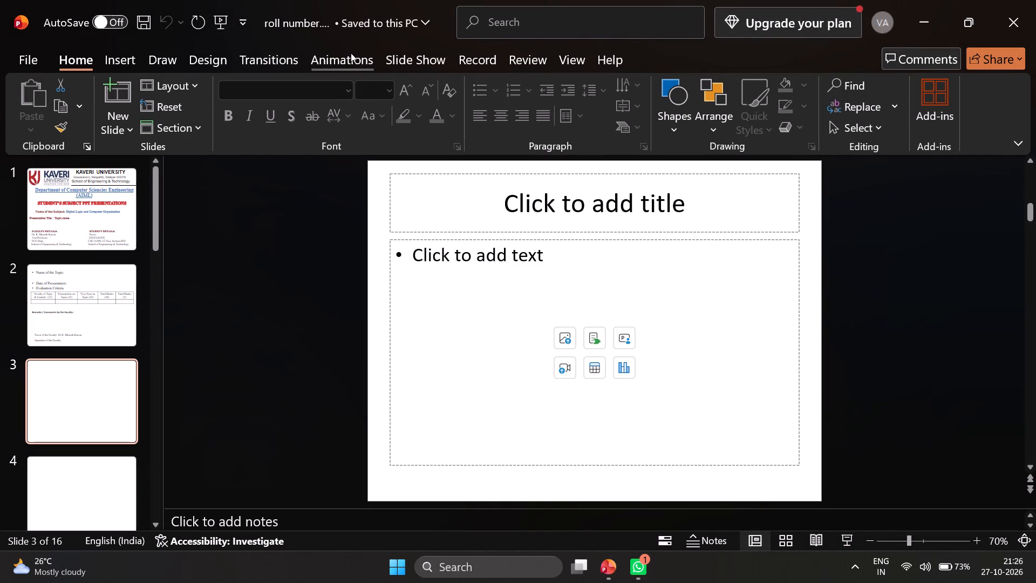
click(292, 64)
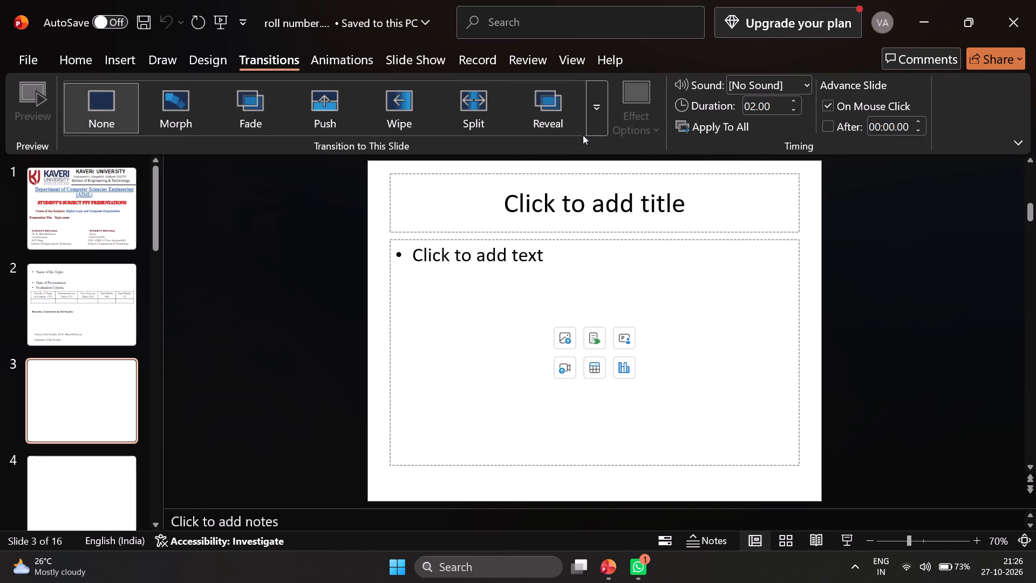
click(595, 111)
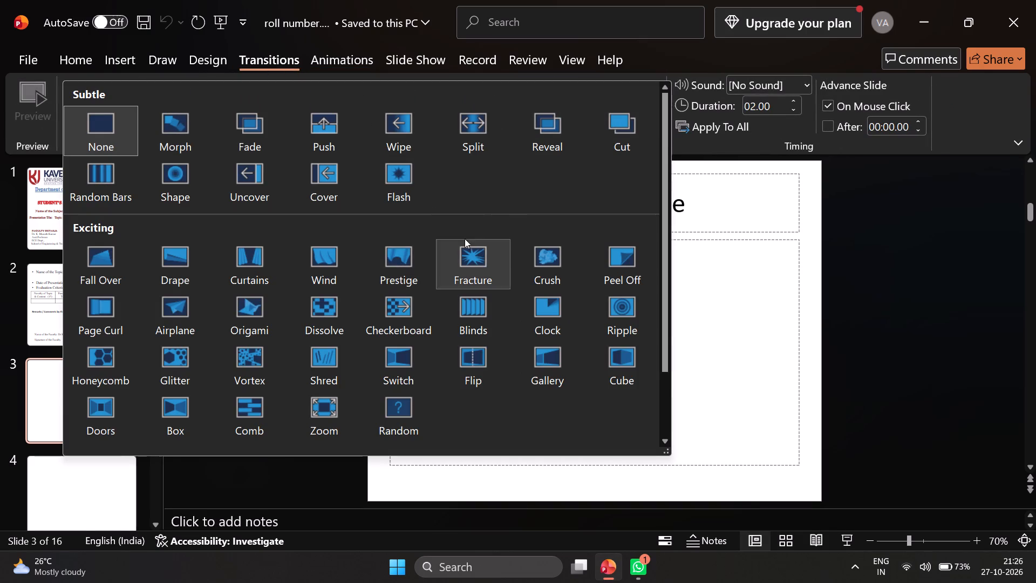
click(267, 488)
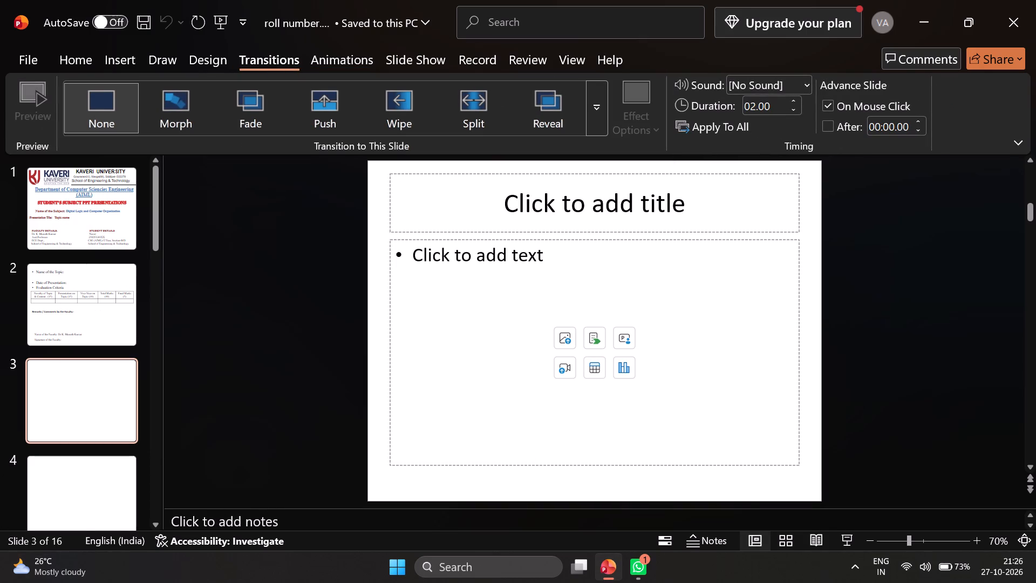
Start editing the empty title placeholder on slide 3.
click(91, 404)
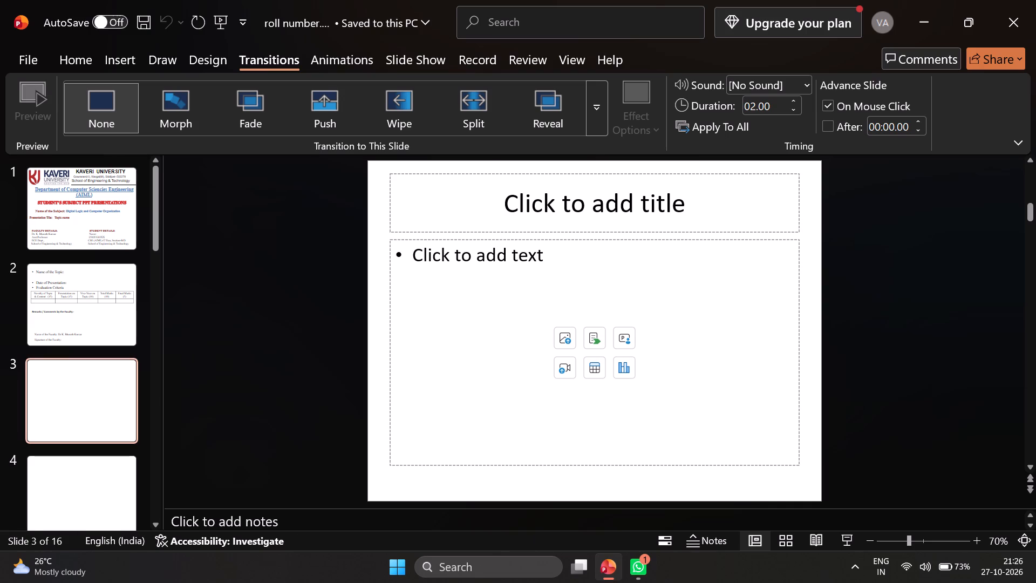
click(665, 196)
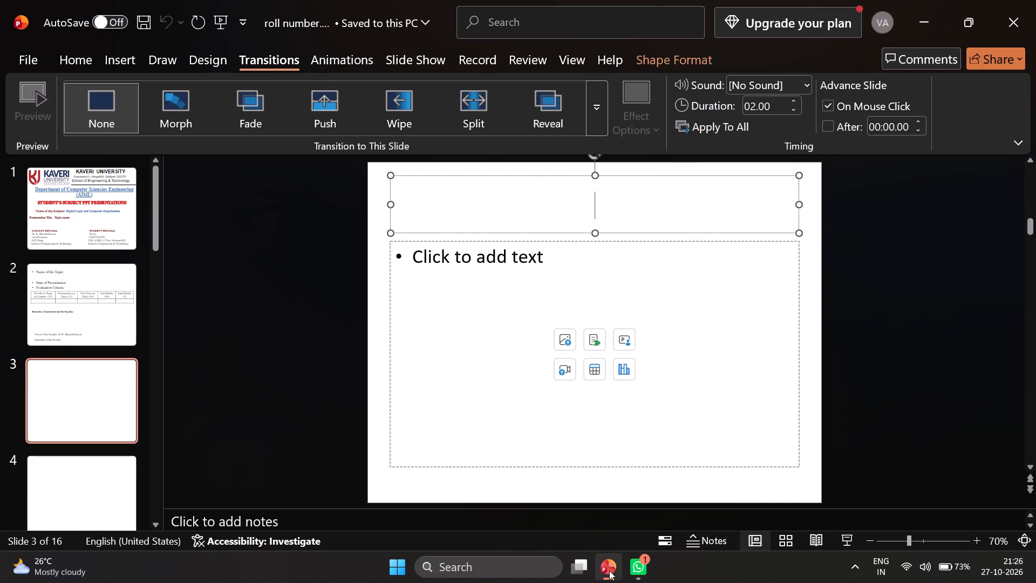
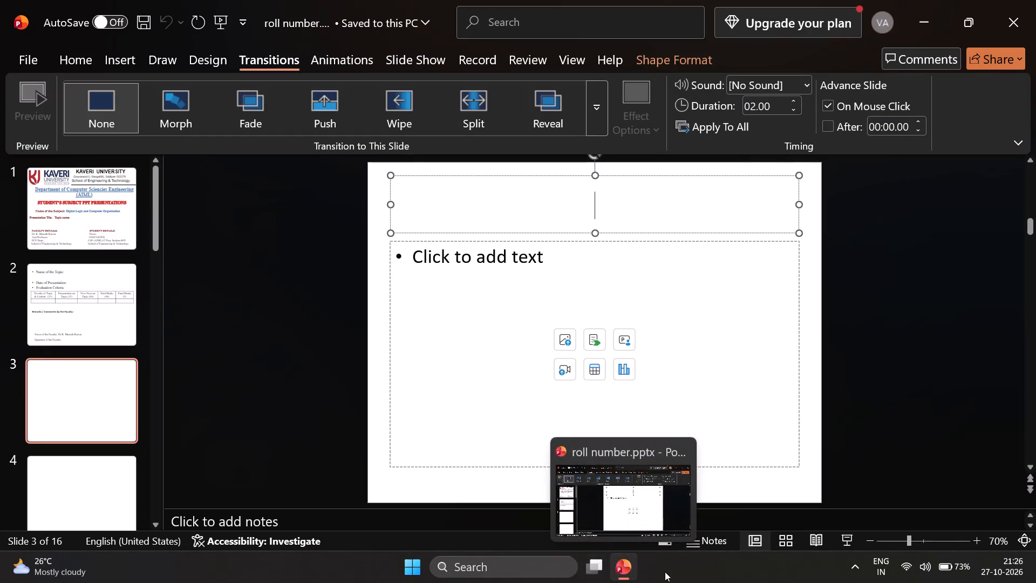
Minimize the presentation window and bring up the computer's pinned apps.
click(629, 569)
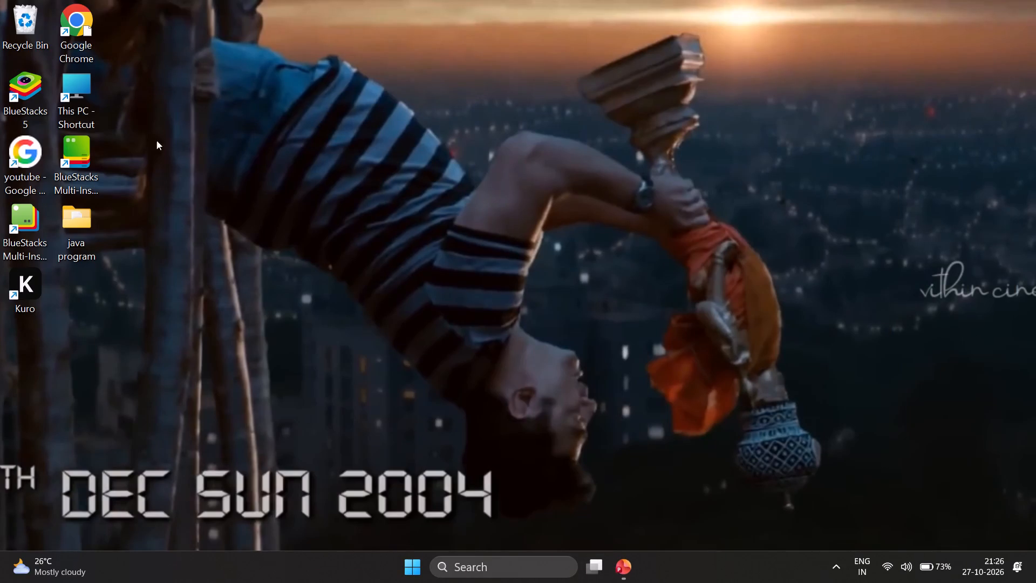
click(418, 577)
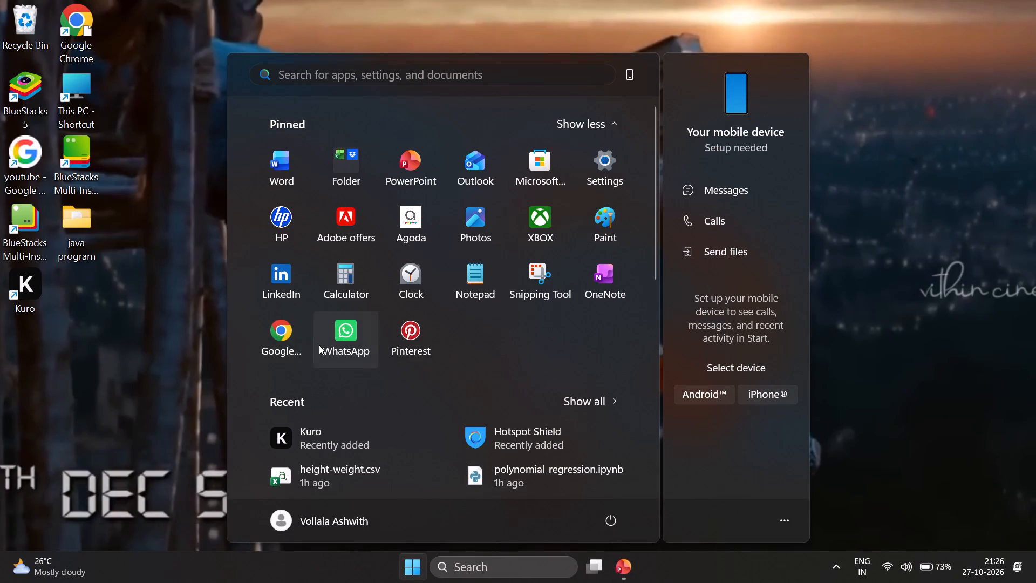
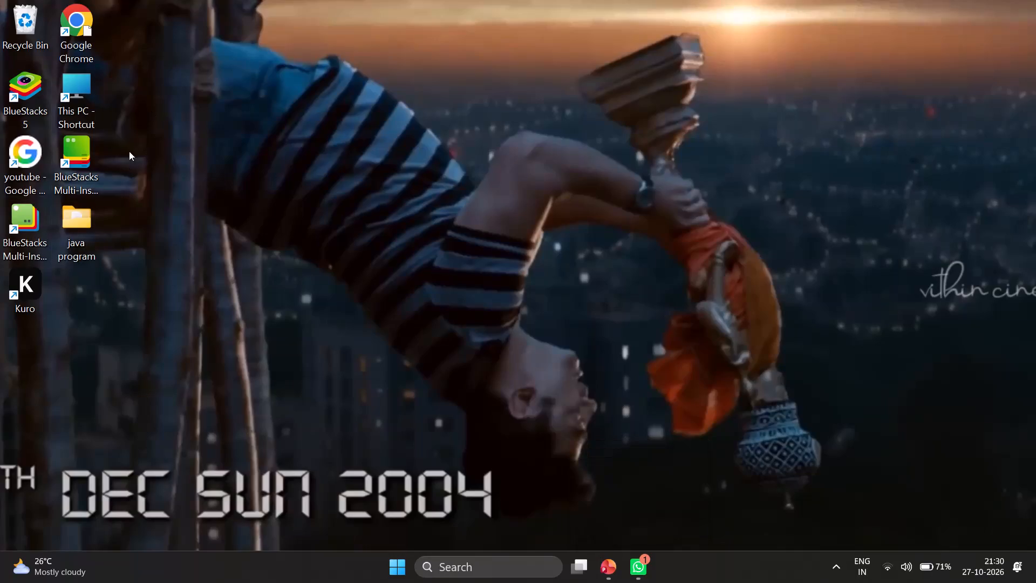
click(400, 567)
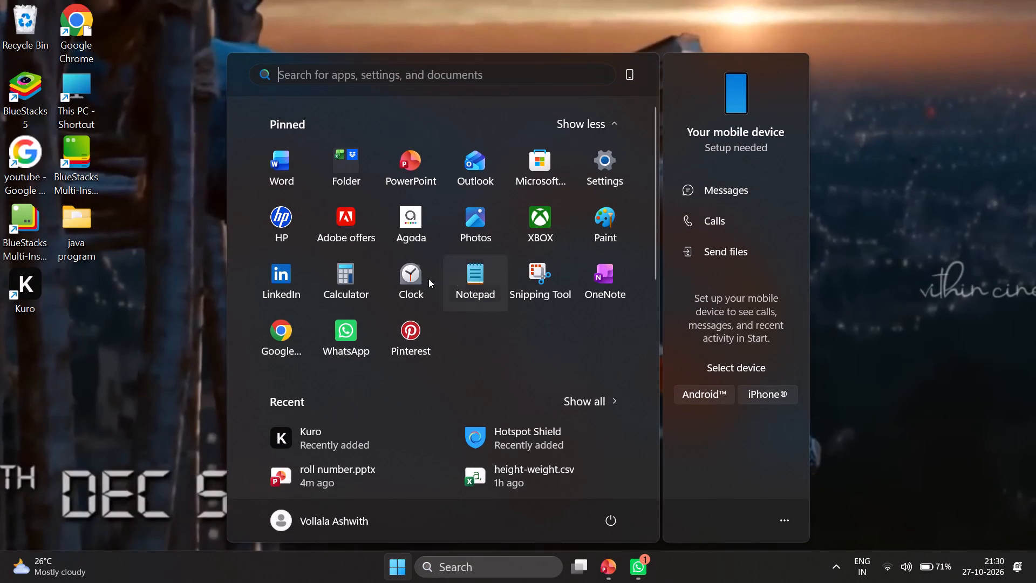
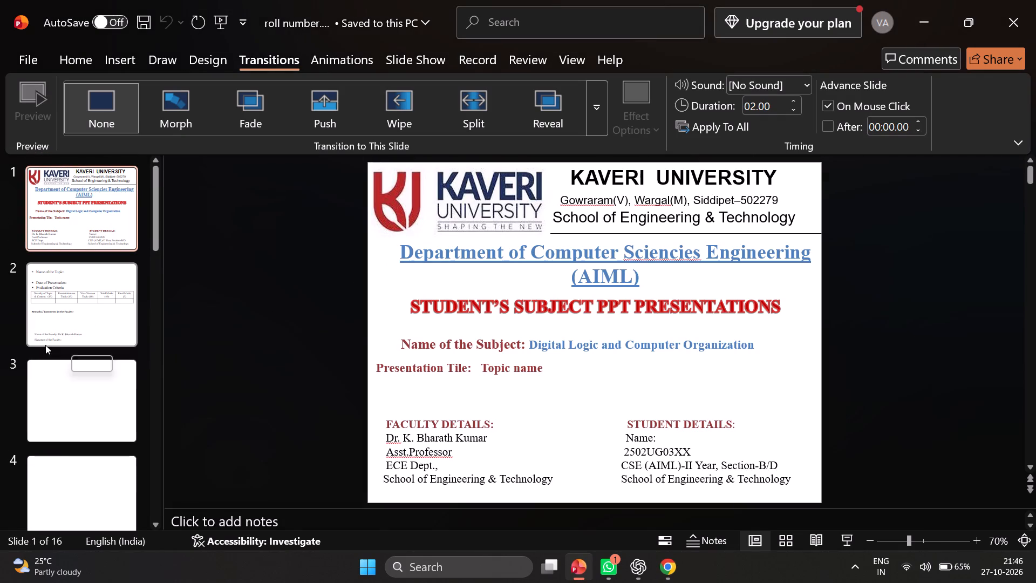
click(724, 452)
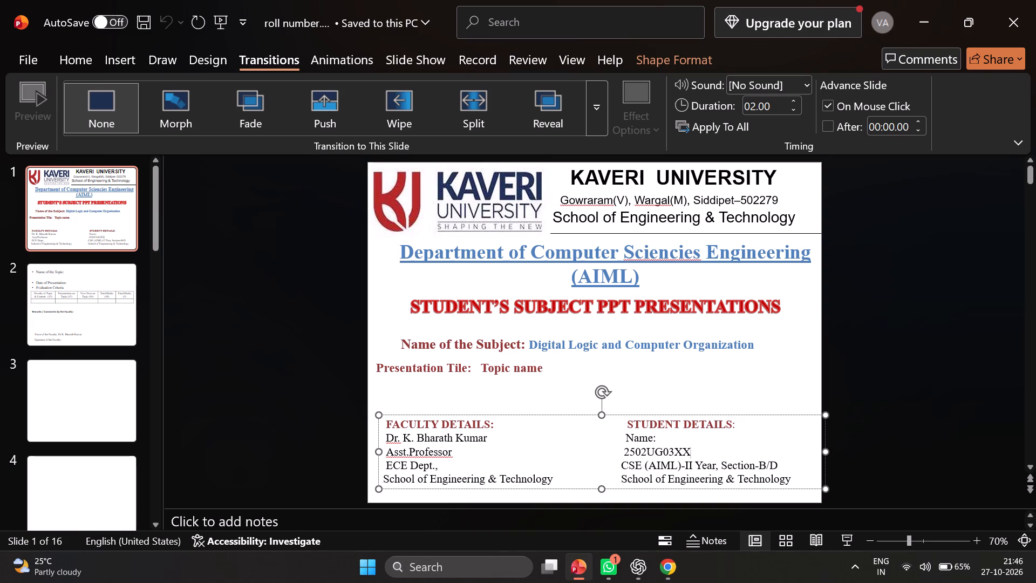
key(BackSpace)
key(BackSpace)
key(BackSpace)
key(BackSpace)
key(BackSpace)
key(BackSpace)
key(BackSpace)
key(BackSpace)
key(BackSpace)
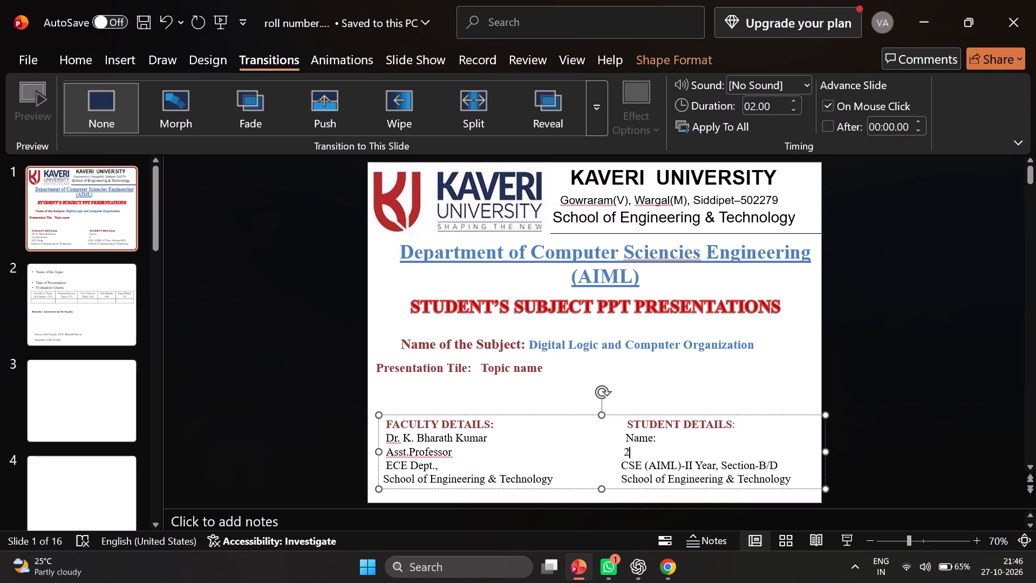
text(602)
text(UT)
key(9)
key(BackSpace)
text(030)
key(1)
Change the section in the student details on slide 1 to D only.
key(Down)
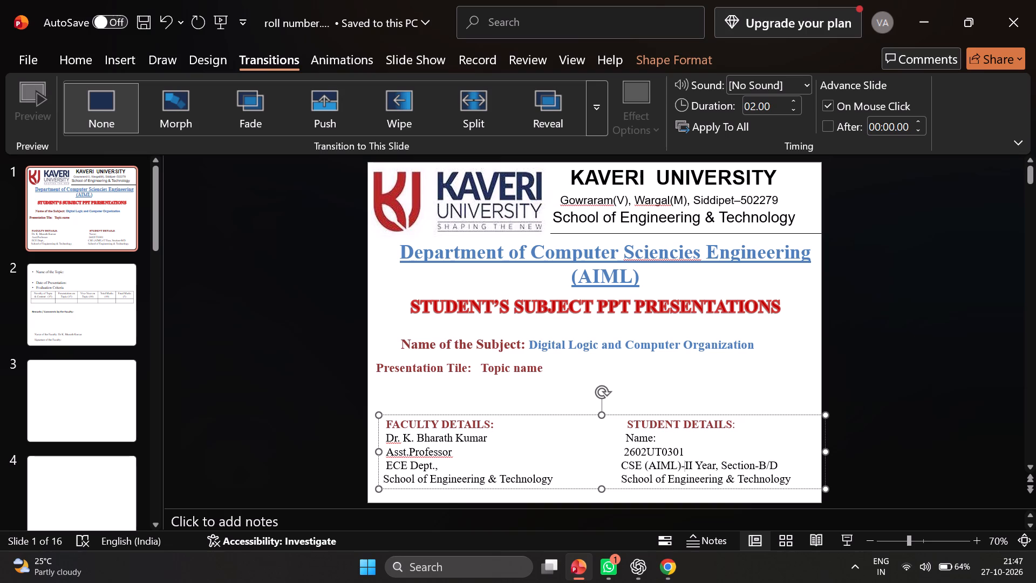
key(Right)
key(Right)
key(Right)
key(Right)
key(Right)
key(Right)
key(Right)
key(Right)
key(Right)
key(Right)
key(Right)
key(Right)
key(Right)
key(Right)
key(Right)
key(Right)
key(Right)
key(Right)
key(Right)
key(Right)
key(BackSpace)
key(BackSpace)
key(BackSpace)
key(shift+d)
Enter the student's name after the "Name:" label under Student Details on slide 1.
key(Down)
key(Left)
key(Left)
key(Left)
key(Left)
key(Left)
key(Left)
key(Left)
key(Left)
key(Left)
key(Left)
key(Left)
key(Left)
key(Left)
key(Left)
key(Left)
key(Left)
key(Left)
click(717, 437)
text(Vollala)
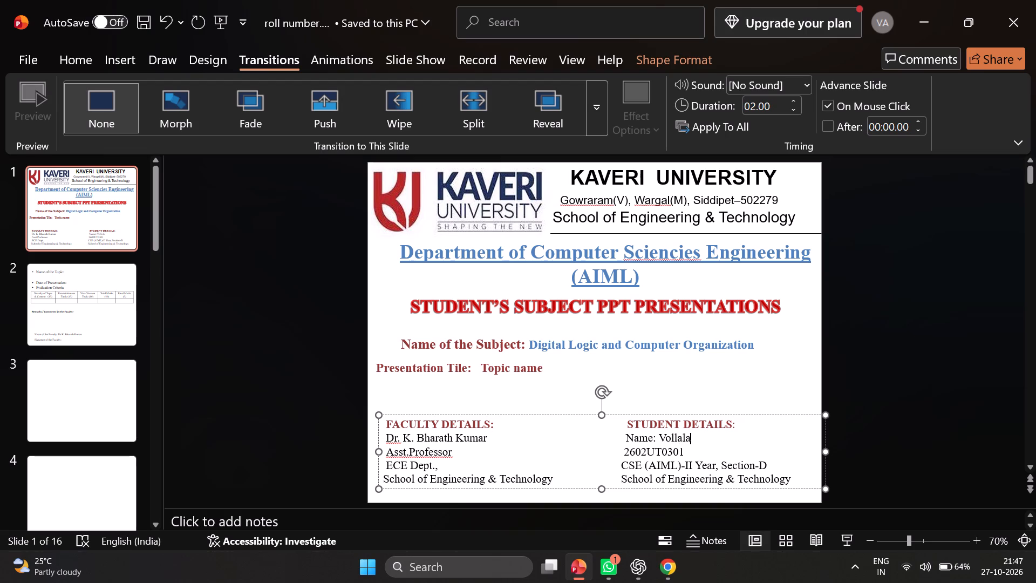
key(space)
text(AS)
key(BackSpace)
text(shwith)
Replace the "Topic name" placeholder in the presentation title line on slide 1 with the copied text "Binary Addition and Subtraction".
click(551, 376)
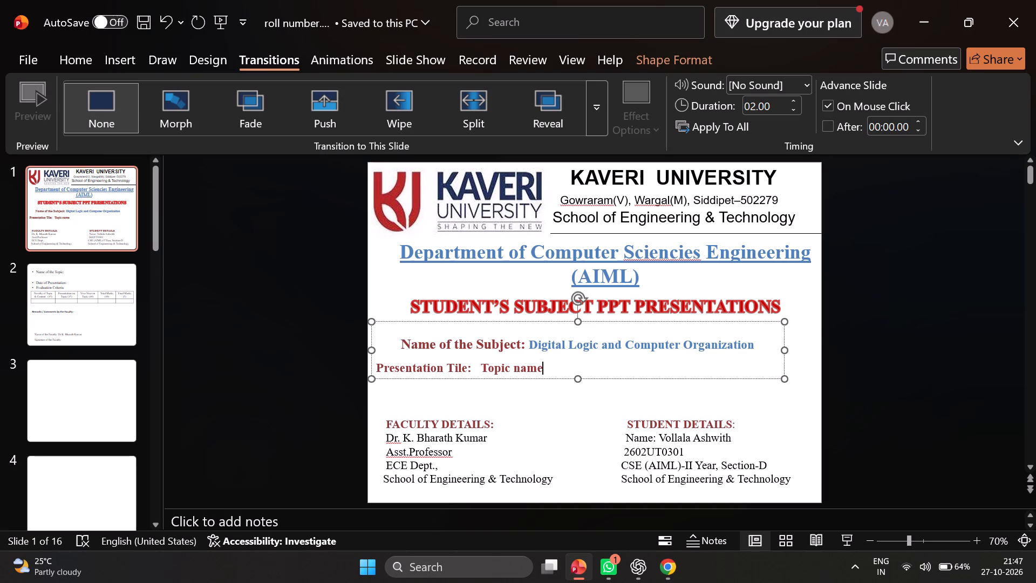
key(BackSpace)
key(BackSpace)
key(BackSpace)
key(BackSpace)
key(BackSpace)
key(BackSpace)
key(BackSpace)
key(BackSpace)
key(BackSpace)
key(BackSpace)
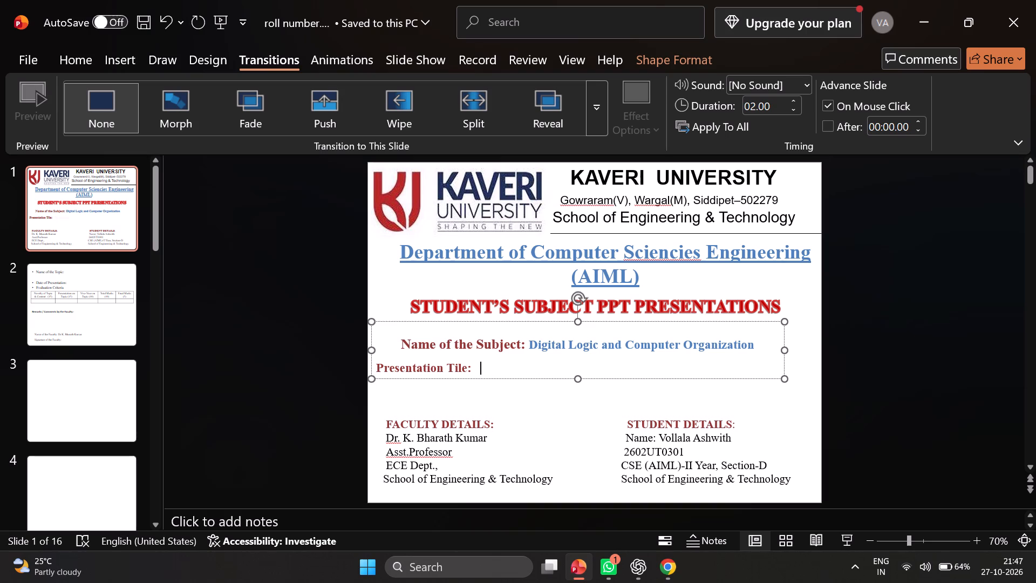
key(ctrl+v)
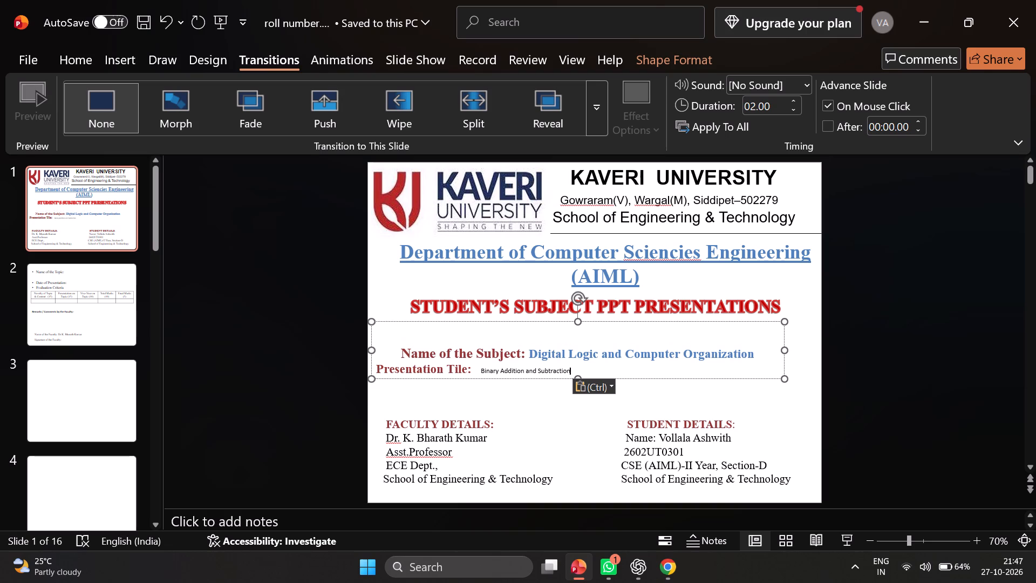
Set the paste option for the pasted presentation title on slide 1 to Keep Text Only.
click(593, 388)
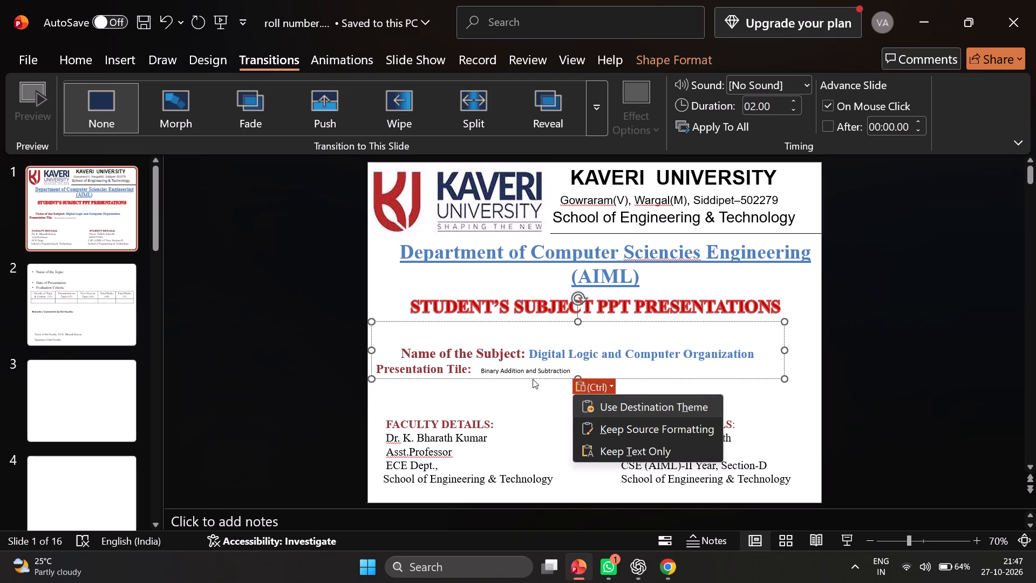
click(558, 366)
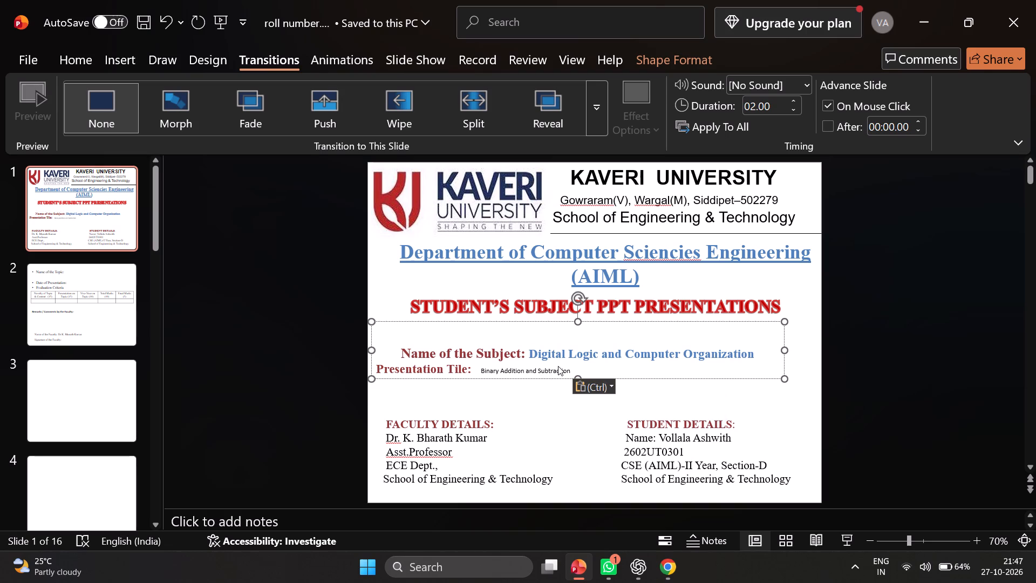
click(577, 383)
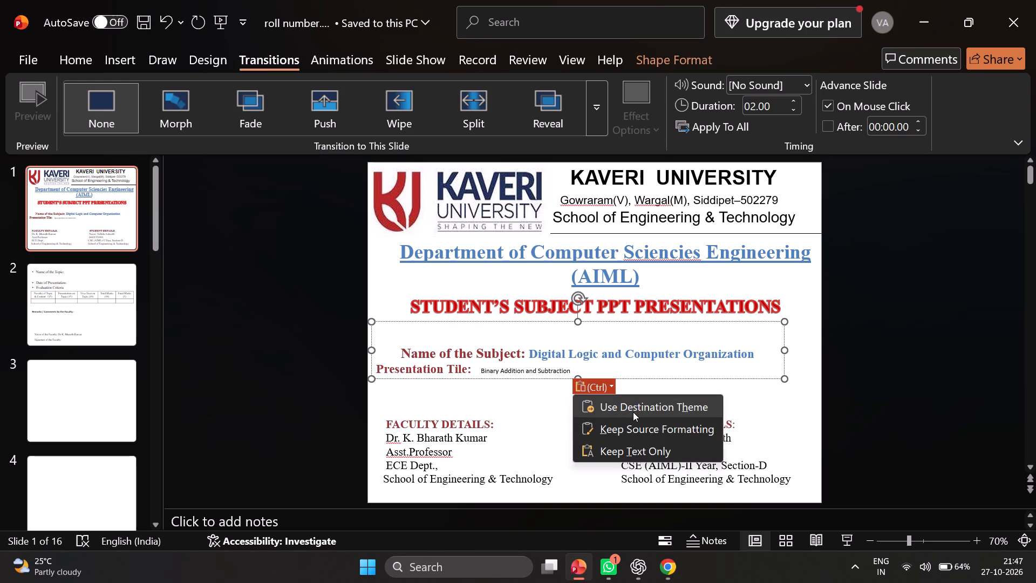
click(633, 412)
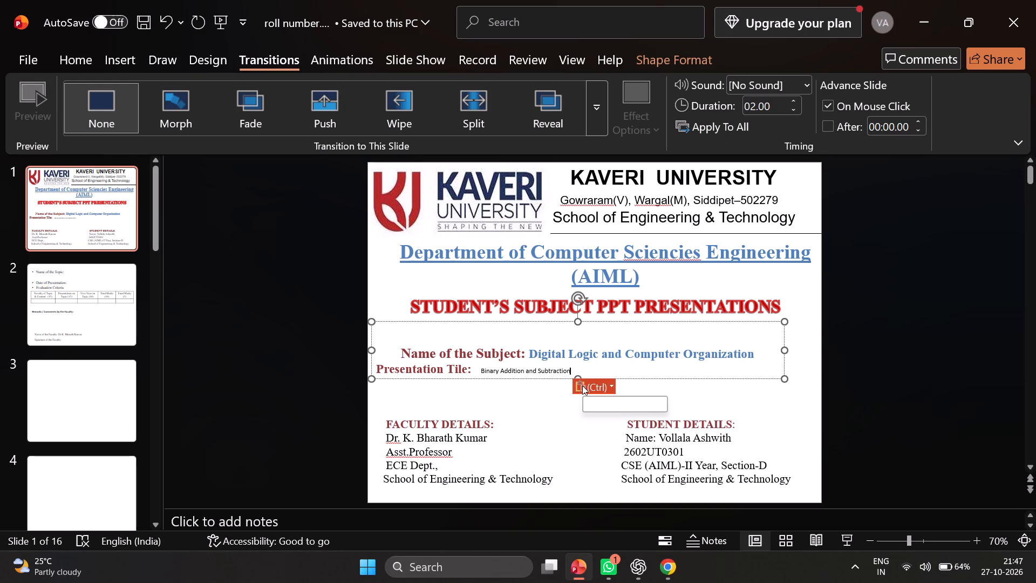
click(582, 385)
click(598, 425)
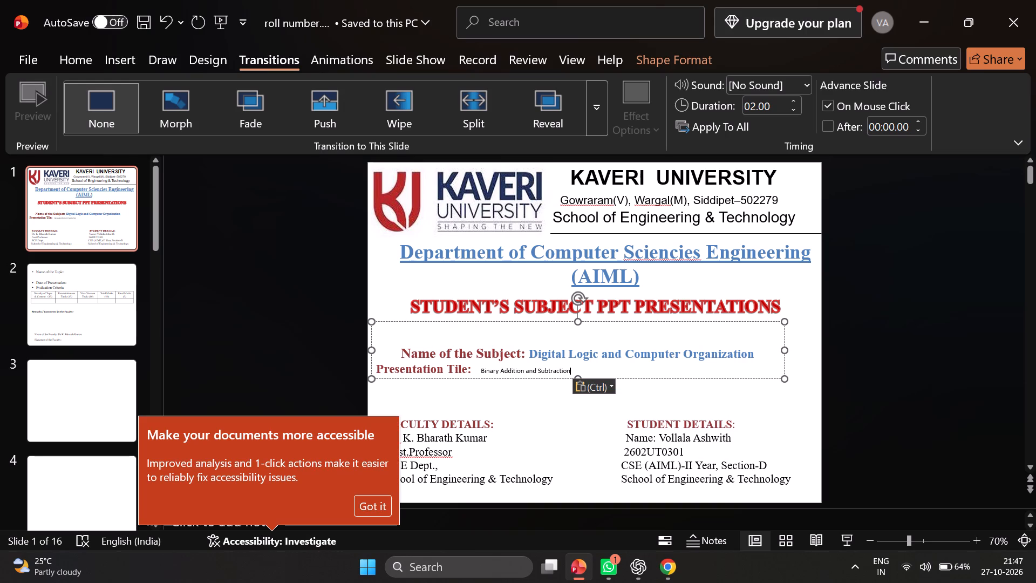
click(580, 384)
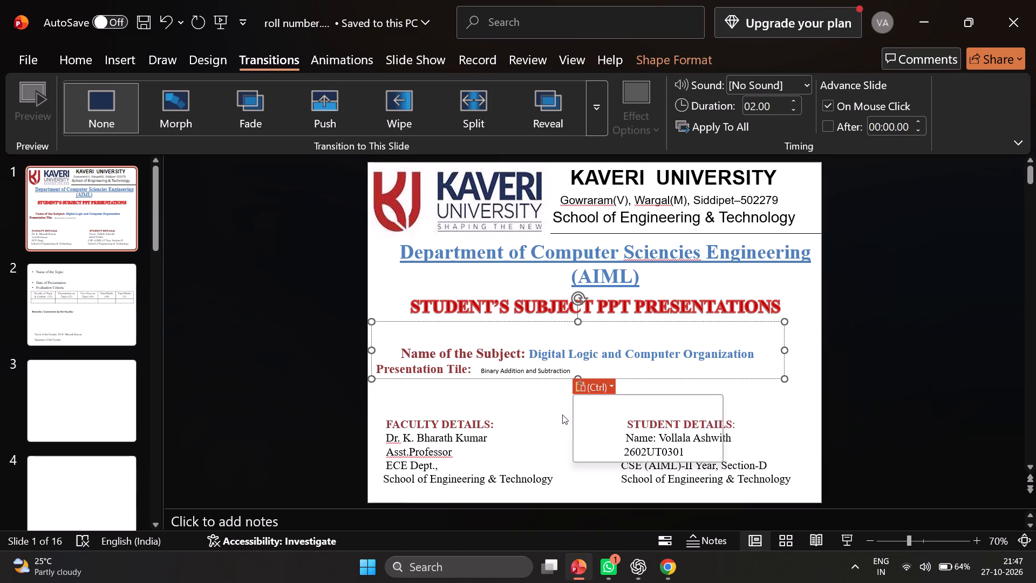
click(598, 446)
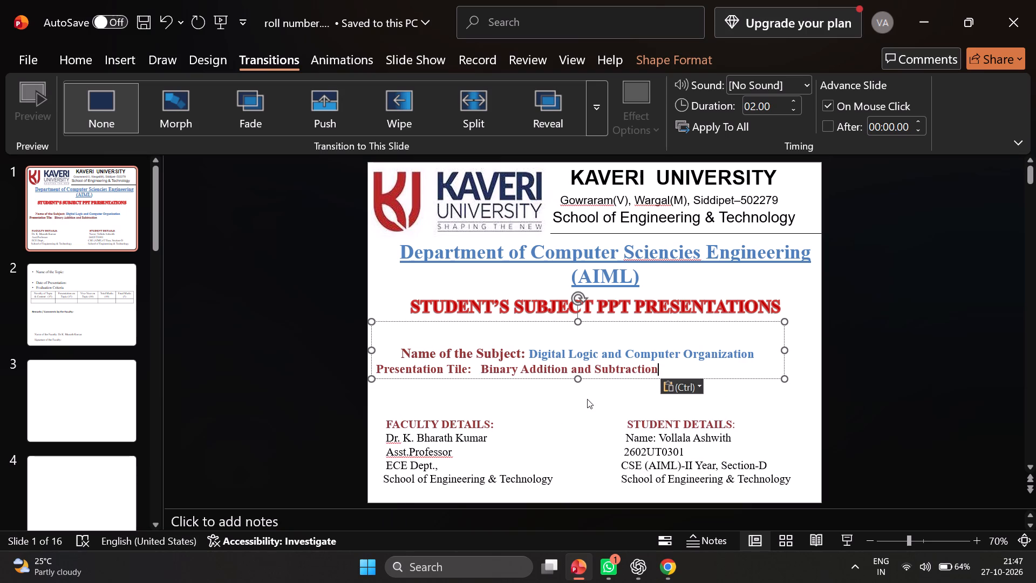
click(562, 401)
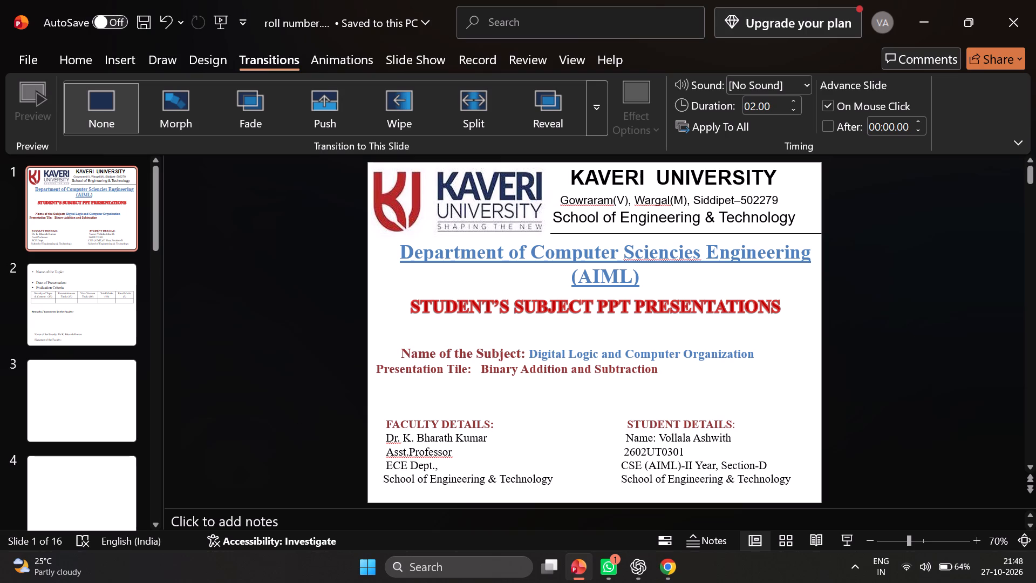
Paste "Binary Addition and Subtraction" after the "Name of the Topic:" label on slide 2, separated by two spaces.
click(90, 294)
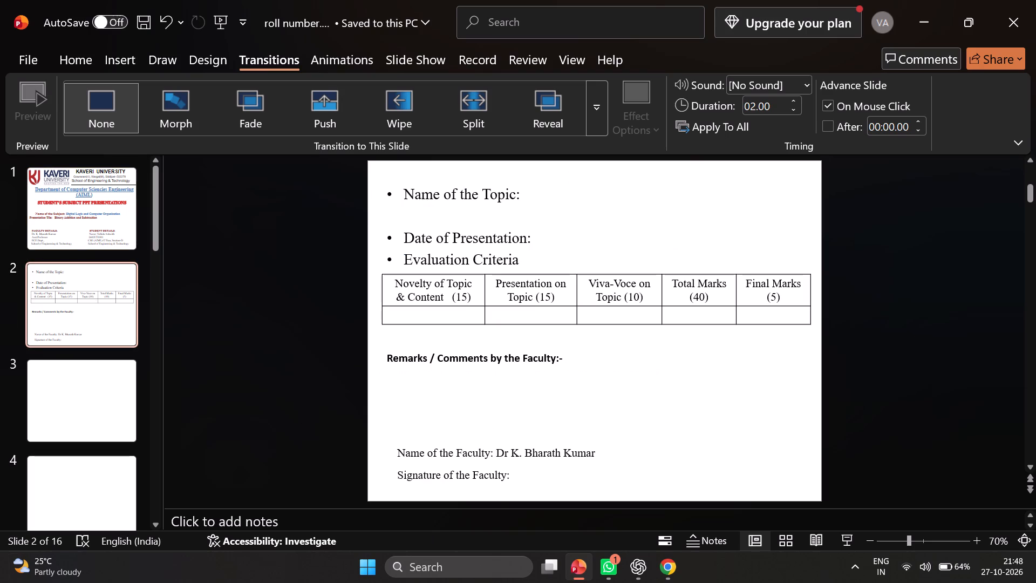
click(553, 187)
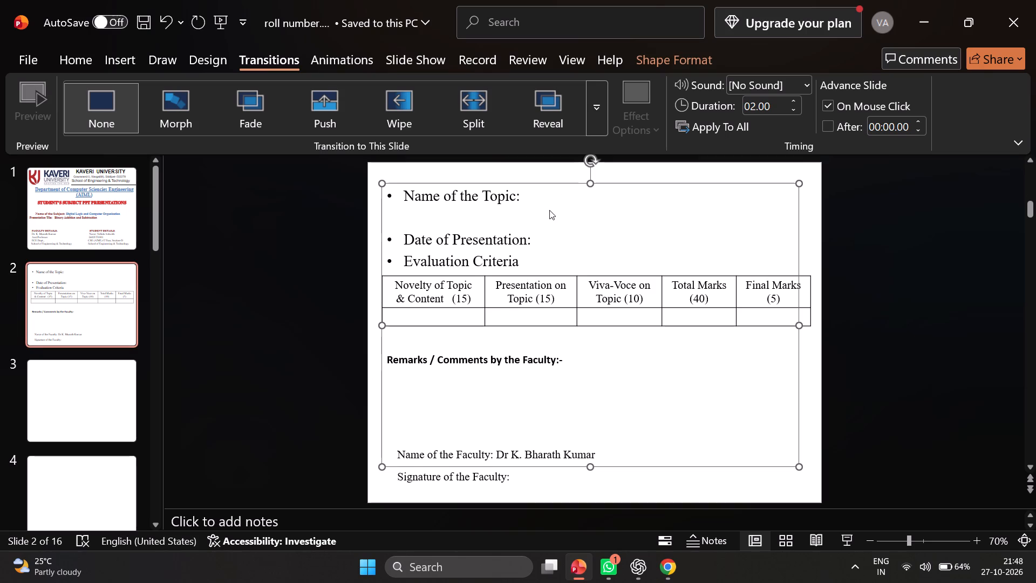
click(565, 196)
click(546, 194)
click(526, 200)
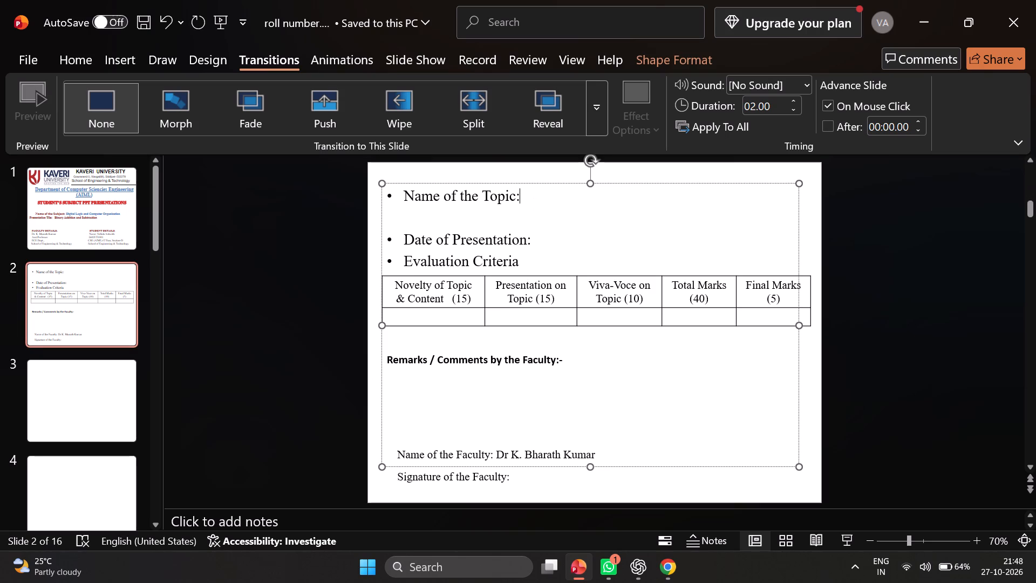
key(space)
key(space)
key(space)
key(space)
key(BackSpace)
key(BackSpace)
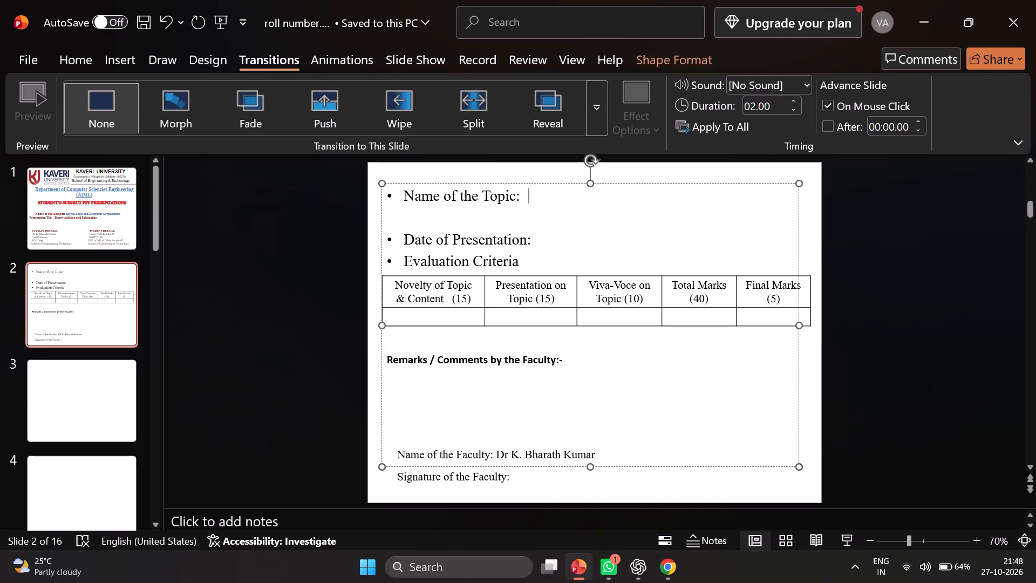
key(ctrl+v)
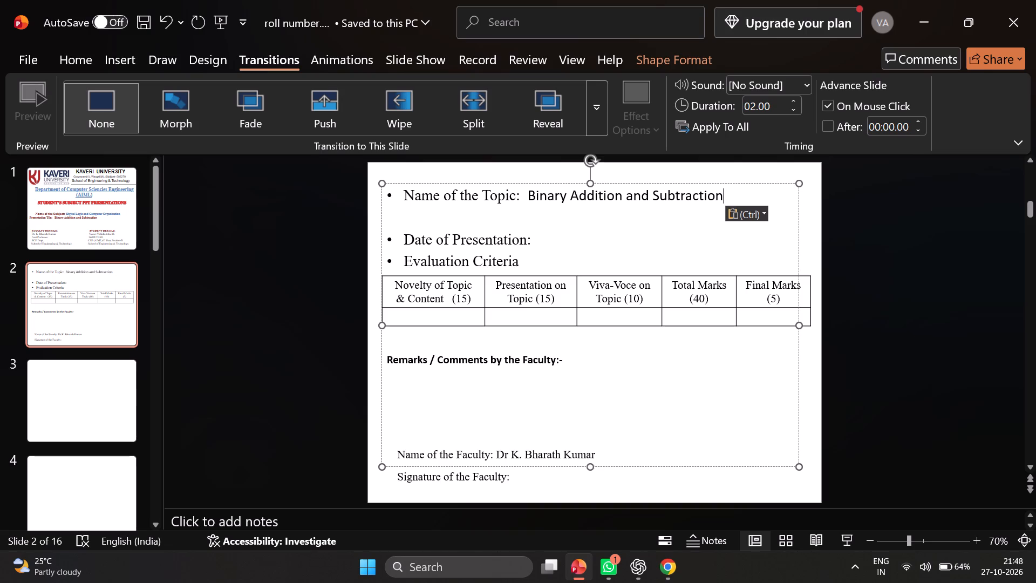
Add a space after the "Date of Presentation:" label on slide 2.
click(561, 240)
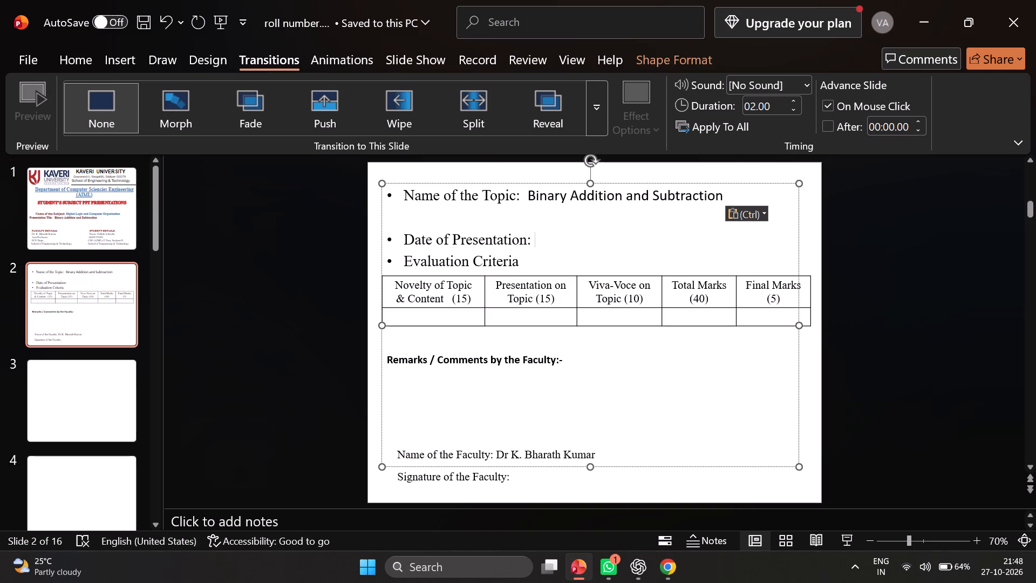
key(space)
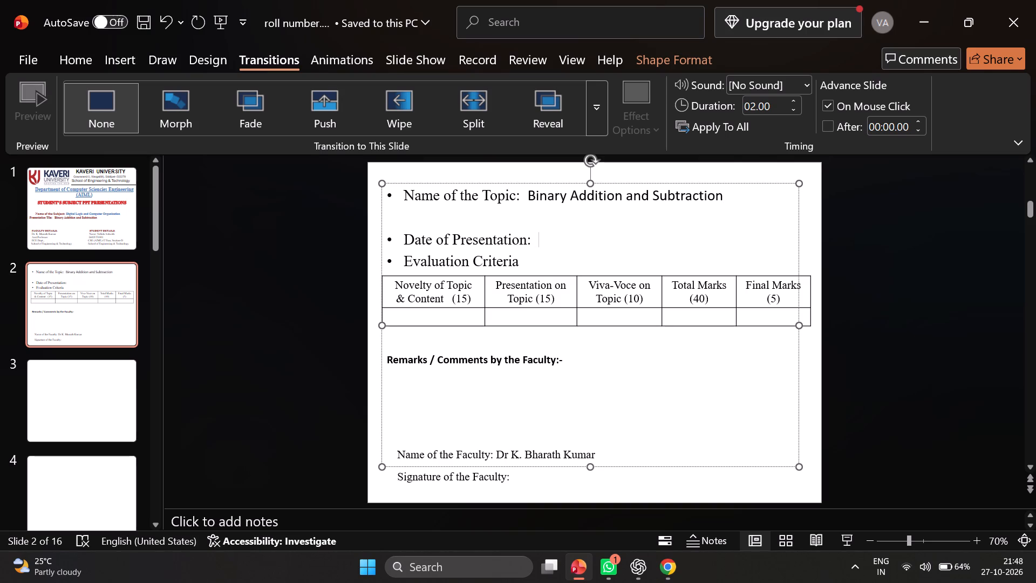
click(92, 405)
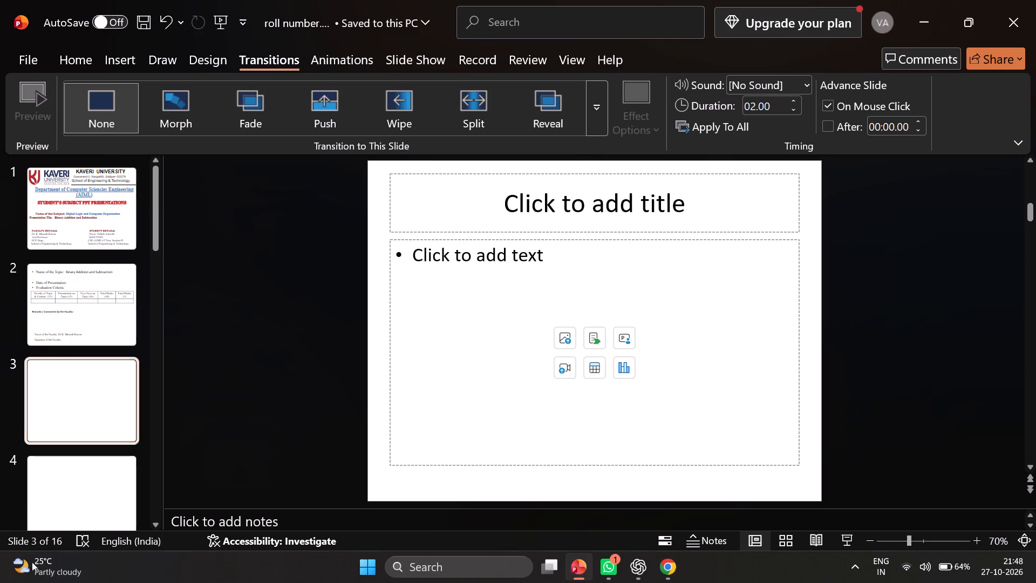
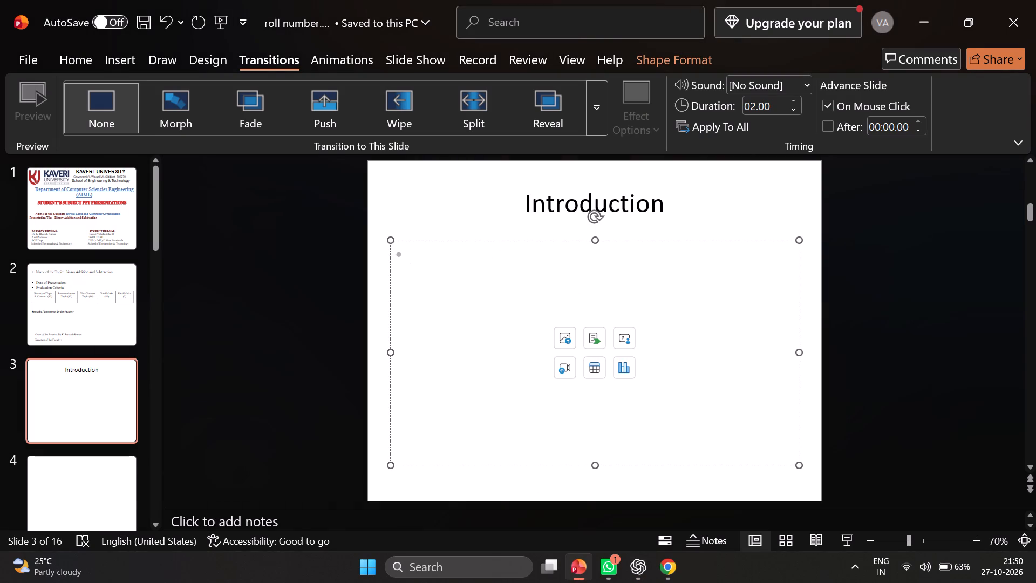
Paste the copied binary number system introduction into the body text placeholder of slide 3.
key(ctrl+v)
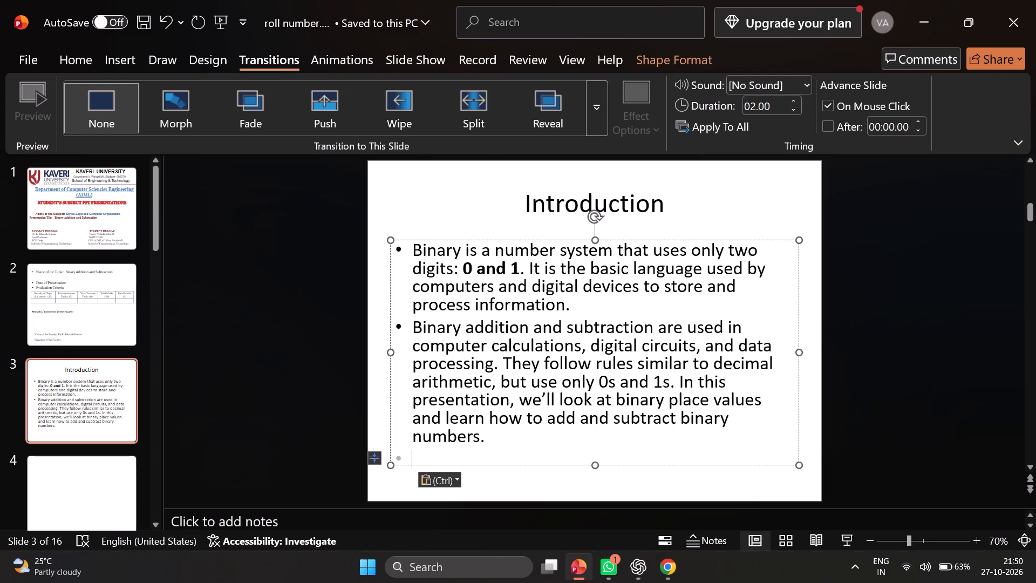
Delete "In this presentation," from the second bullet of the Introduction slide.
click(516, 397)
key(BackSpace)
key(BackSpace)
key(BackSpace)
key(BackSpace)
key(BackSpace)
key(BackSpace)
key(BackSpace)
key(BackSpace)
key(BackSpace)
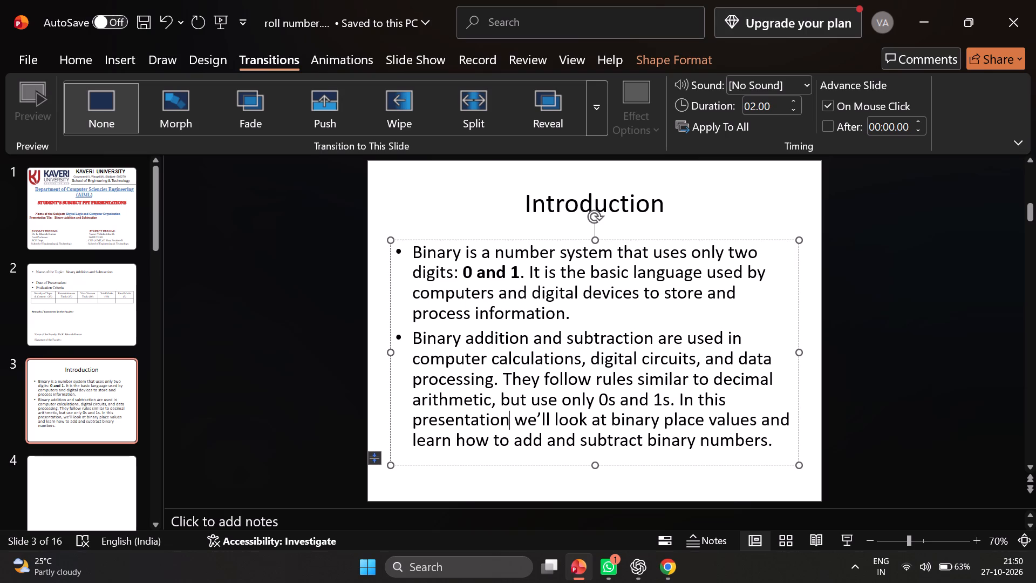
key(BackSpace)
key(BackSpace)
key(BackSpace)
key(BackSpace)
key(BackSpace)
key(BackSpace)
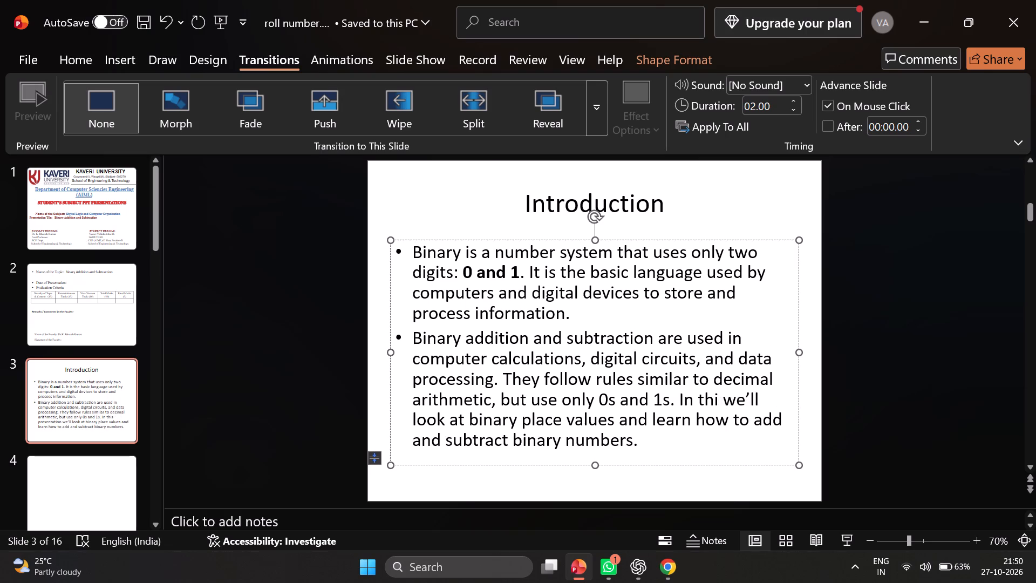
key(BackSpace)
key(BackSpace)
key(BackSpace)
key(BackSpace)
key(BackSpace)
key(BackSpace)
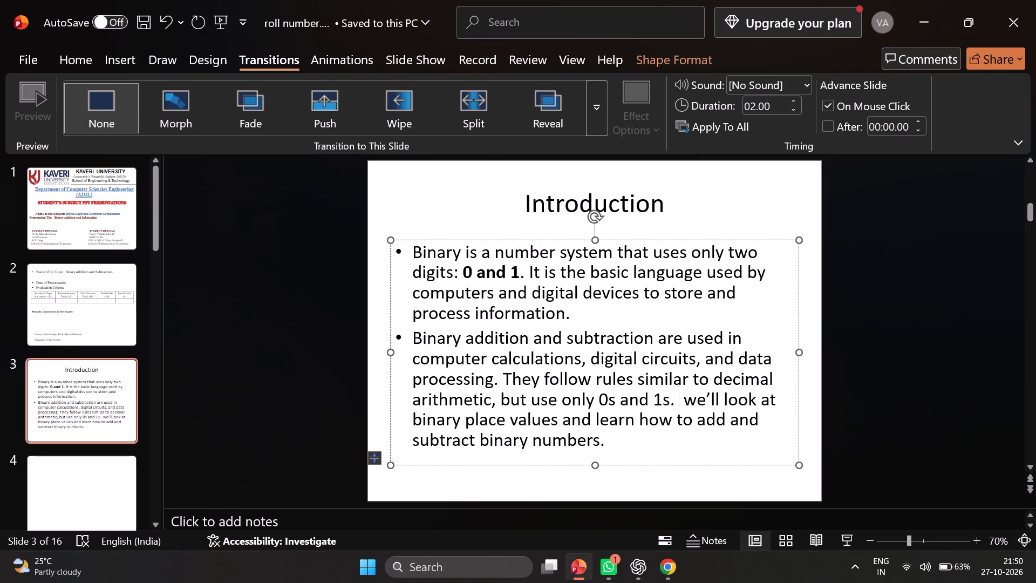
key(BackSpace)
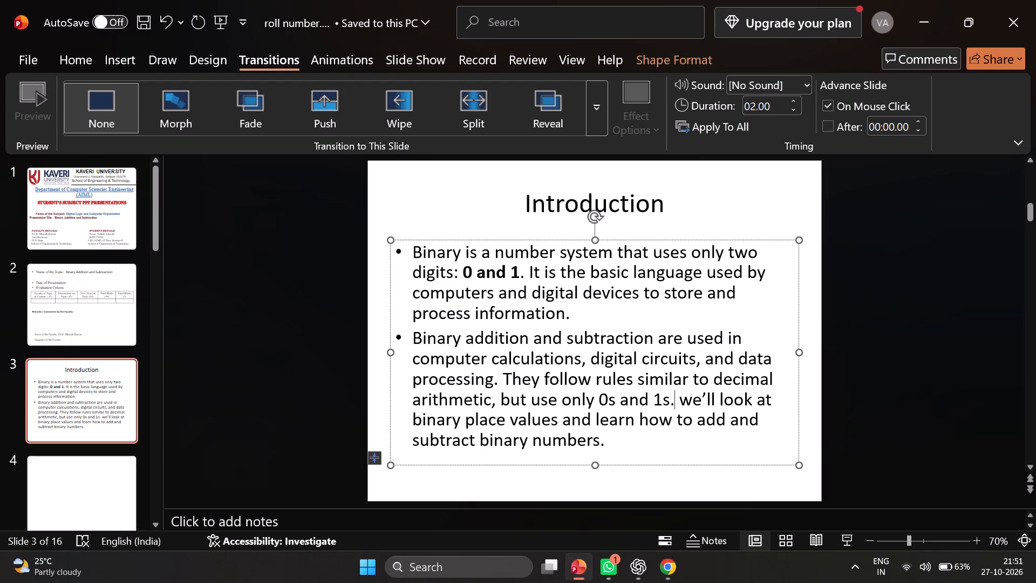
Delete the sentence "They follow rules similar to decimal arithmetic, but use only 0s and 1s." and the space before "we'll" in the second bullet.
key(BackSpace)
key(BackSpace)
key(BackSpace)
key(BackSpace)
key(BackSpace)
key(BackSpace)
key(BackSpace)
key(BackSpace)
key(BackSpace)
key(BackSpace)
key(BackSpace)
key(BackSpace)
key(BackSpace)
key(BackSpace)
key(BackSpace)
key(BackSpace)
key(BackSpace)
key(BackSpace)
key(BackSpace)
key(BackSpace)
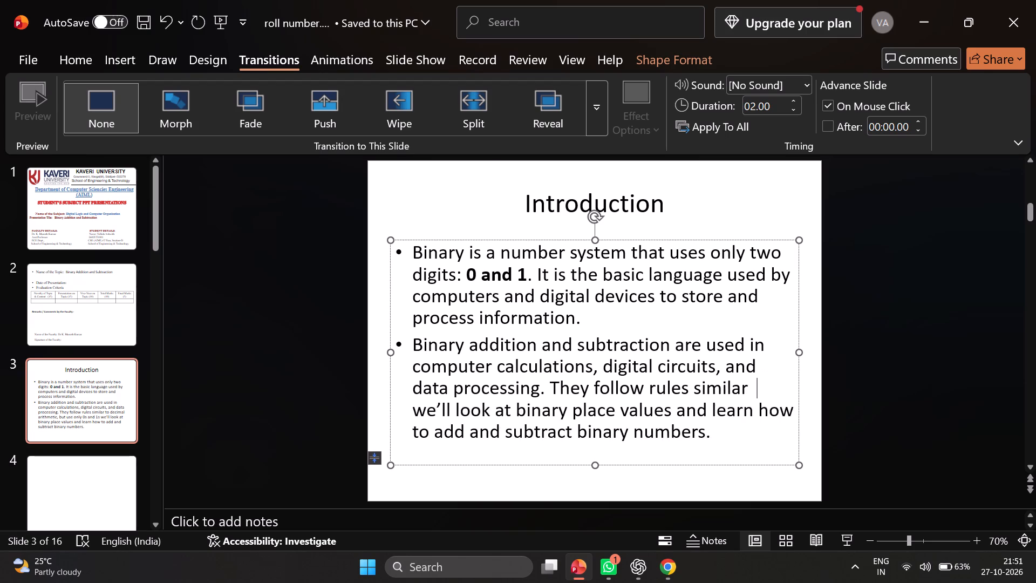
key(BackSpace)
key(BackSpace)
key(BackSpace)
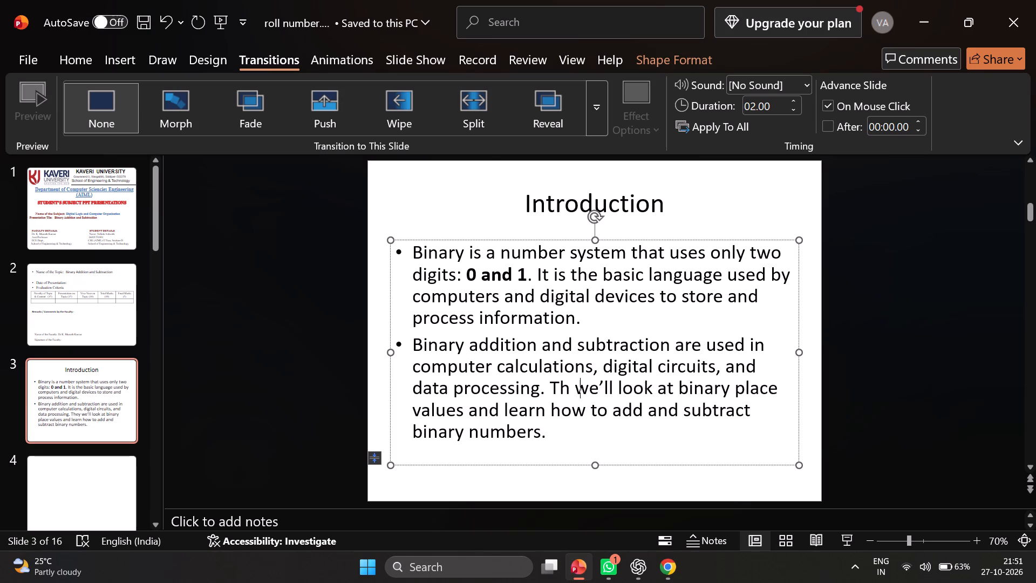
key(BackSpace)
key(BackSpace)
key(BackSpace)
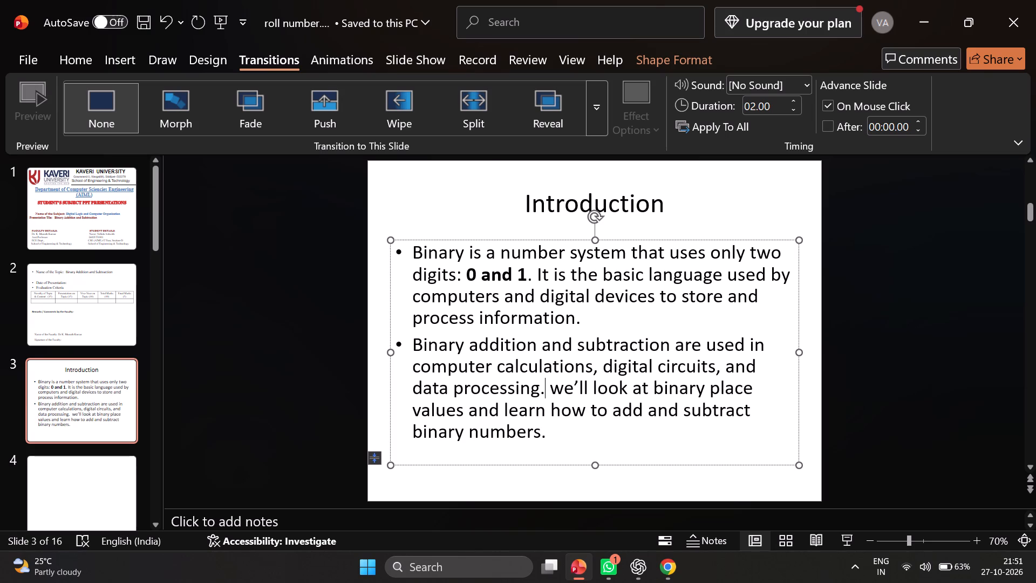
key(Right)
key(BackSpace)
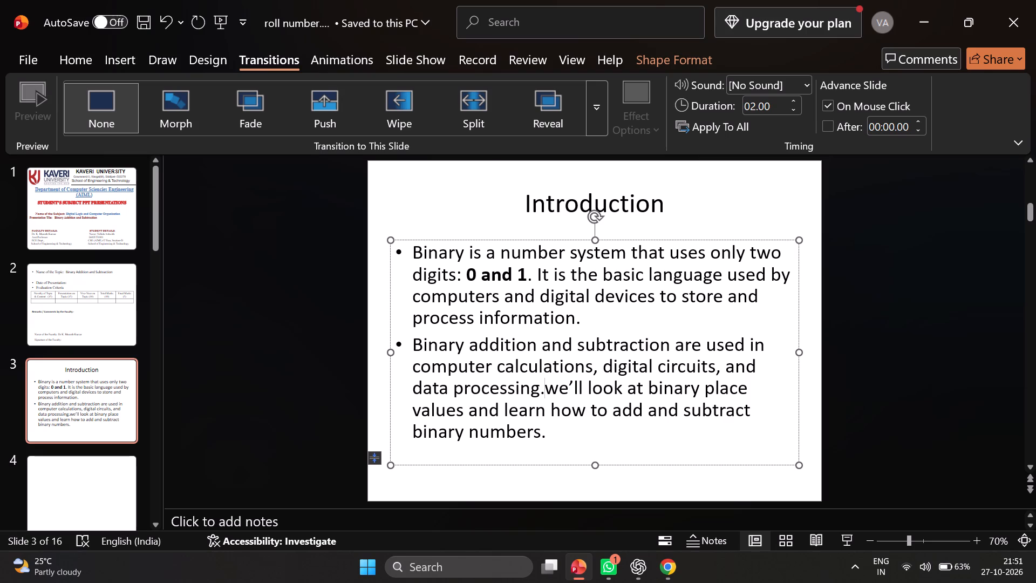
Set the body text on slide 3 to AutoFit Text to Placeholder.
click(379, 460)
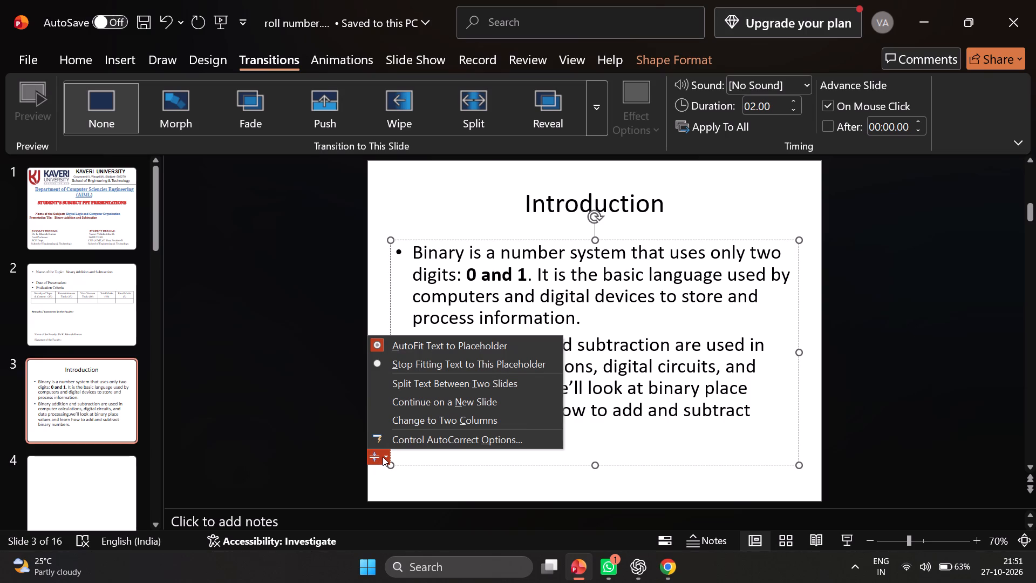
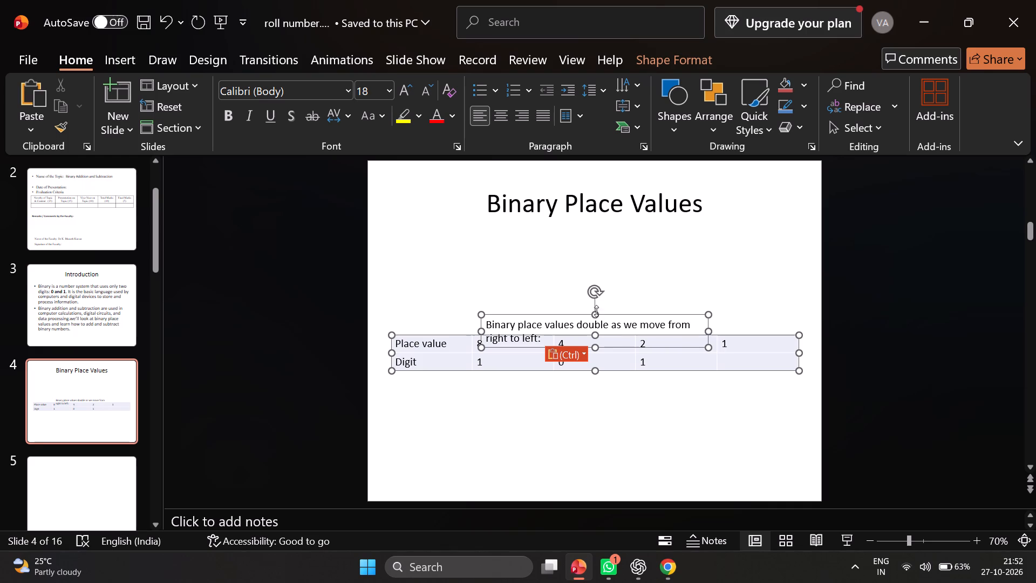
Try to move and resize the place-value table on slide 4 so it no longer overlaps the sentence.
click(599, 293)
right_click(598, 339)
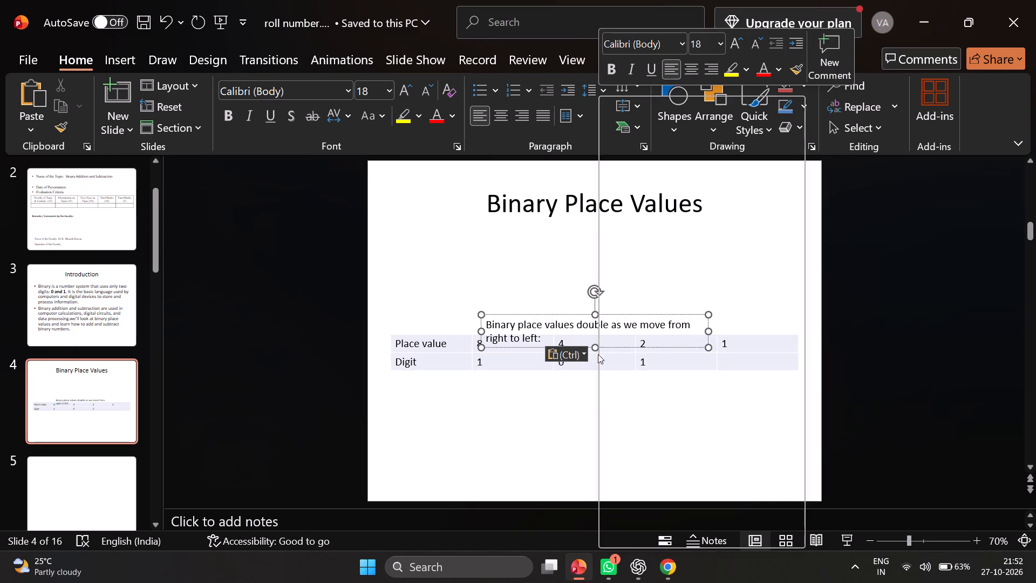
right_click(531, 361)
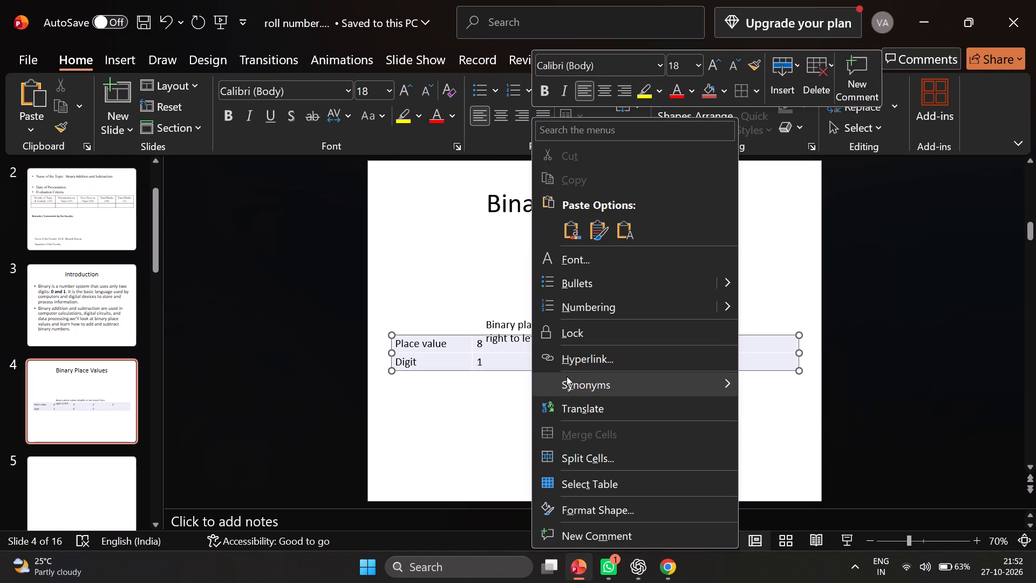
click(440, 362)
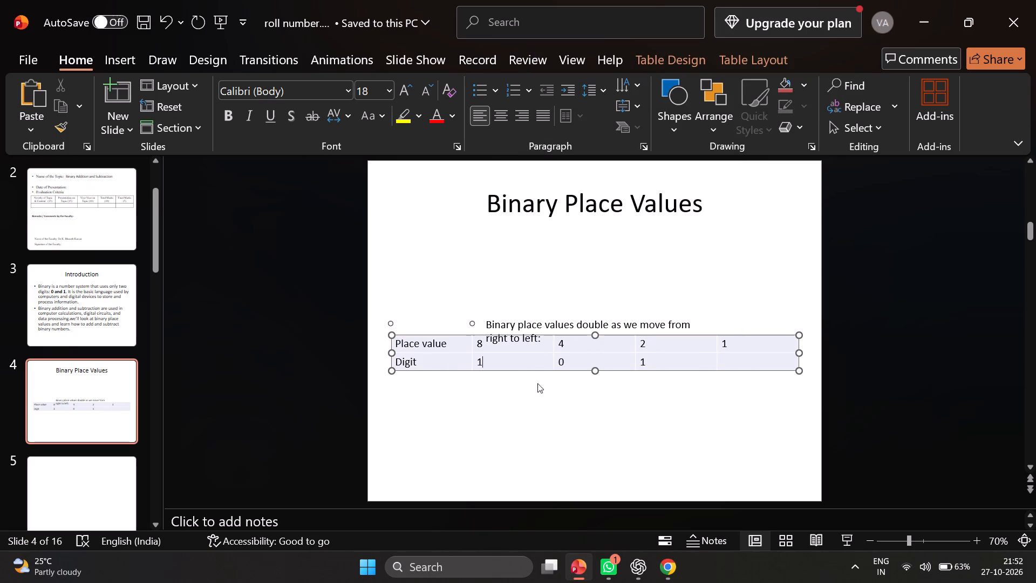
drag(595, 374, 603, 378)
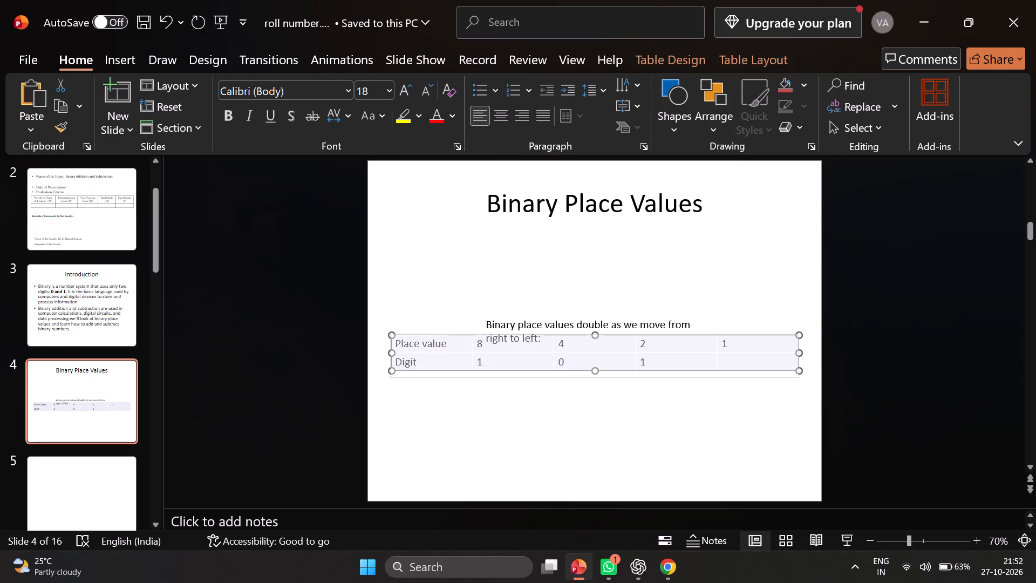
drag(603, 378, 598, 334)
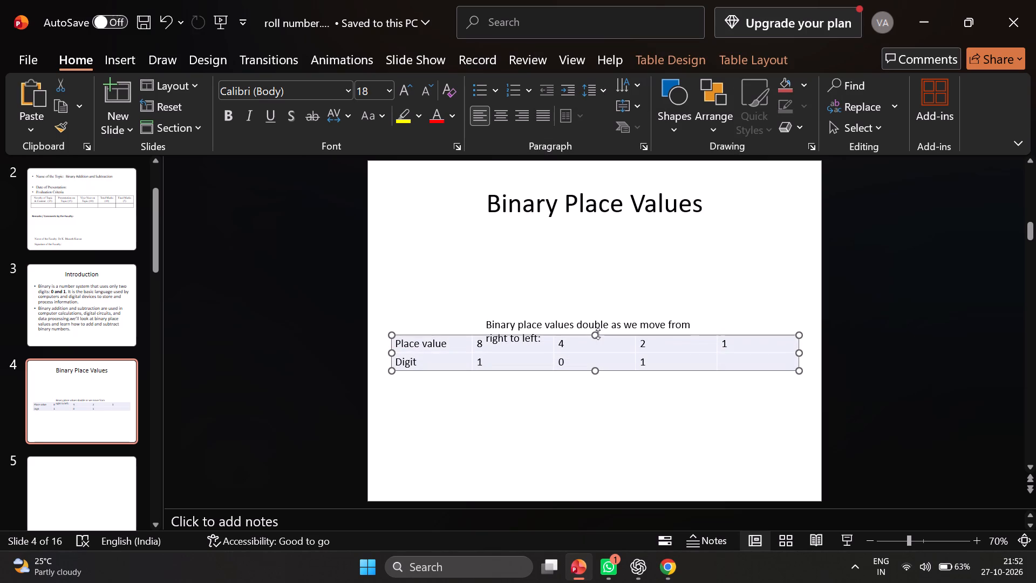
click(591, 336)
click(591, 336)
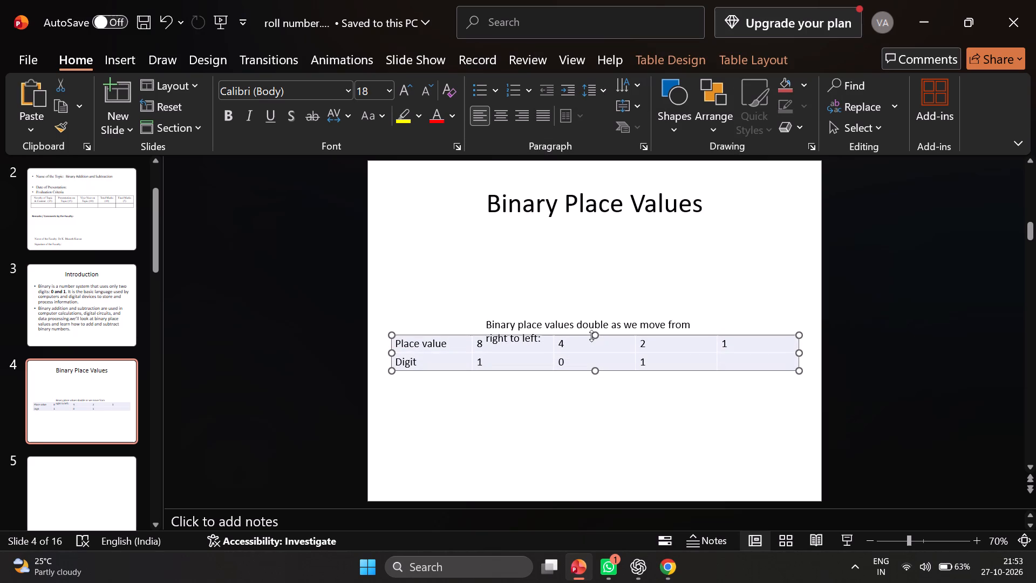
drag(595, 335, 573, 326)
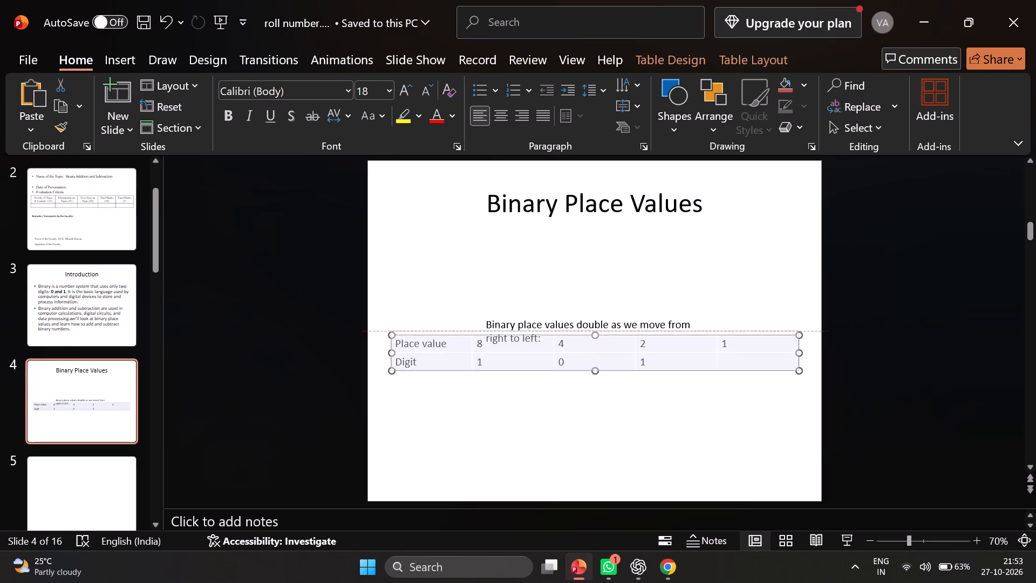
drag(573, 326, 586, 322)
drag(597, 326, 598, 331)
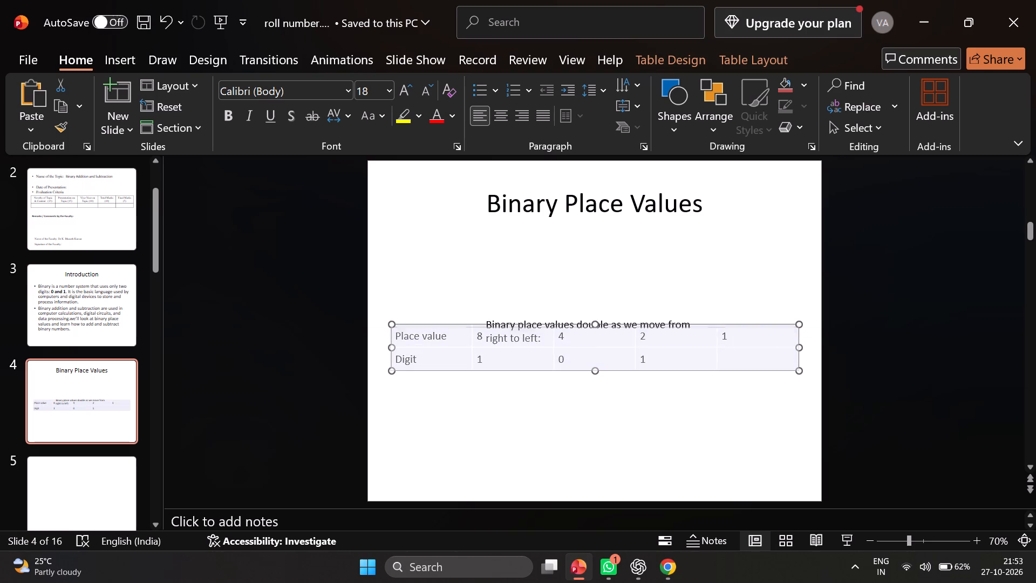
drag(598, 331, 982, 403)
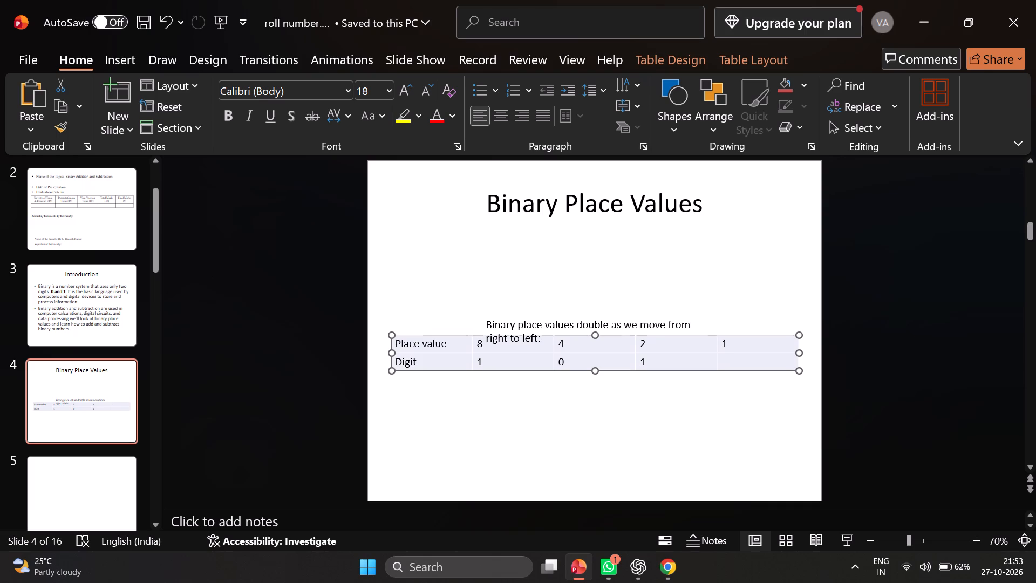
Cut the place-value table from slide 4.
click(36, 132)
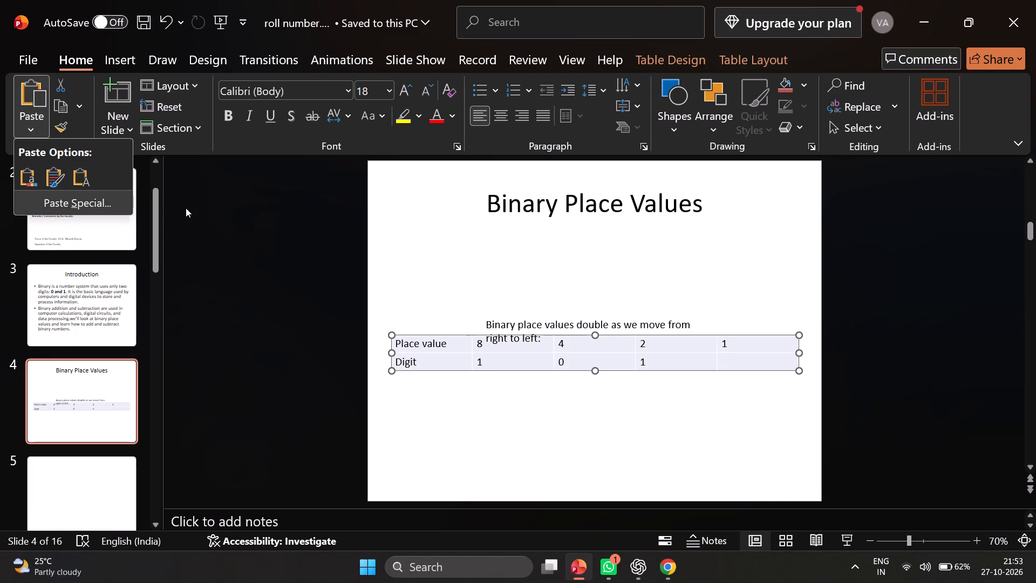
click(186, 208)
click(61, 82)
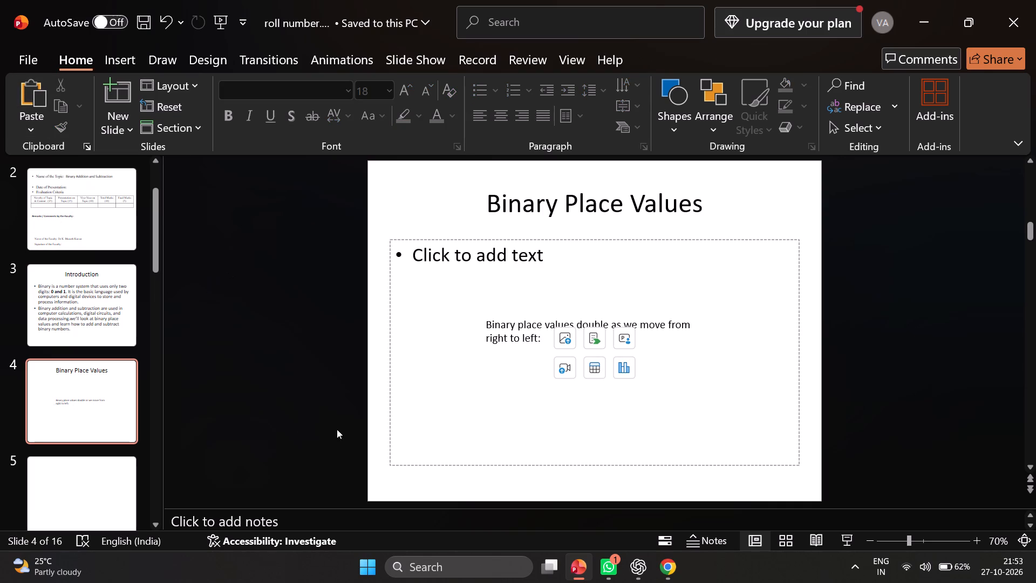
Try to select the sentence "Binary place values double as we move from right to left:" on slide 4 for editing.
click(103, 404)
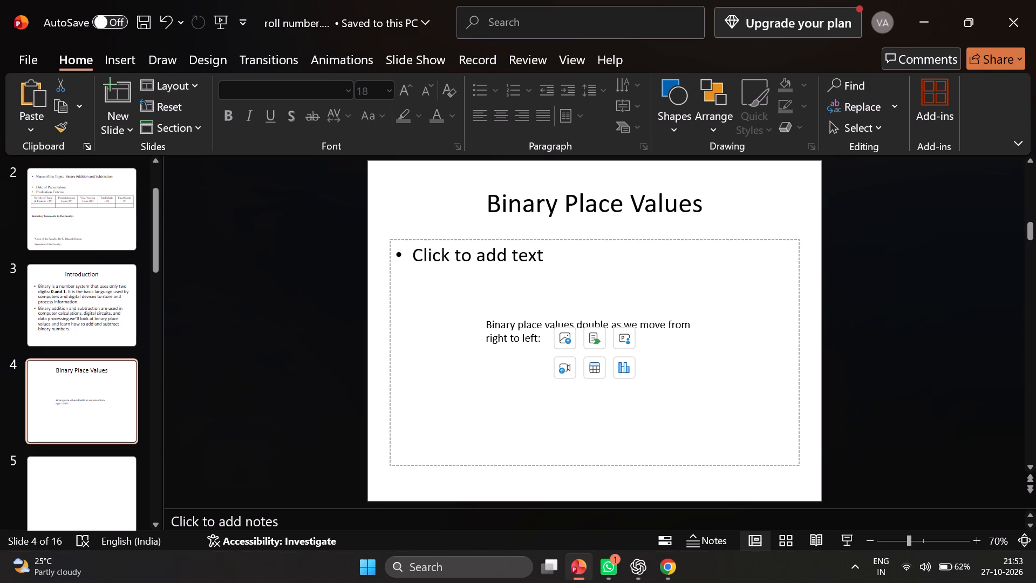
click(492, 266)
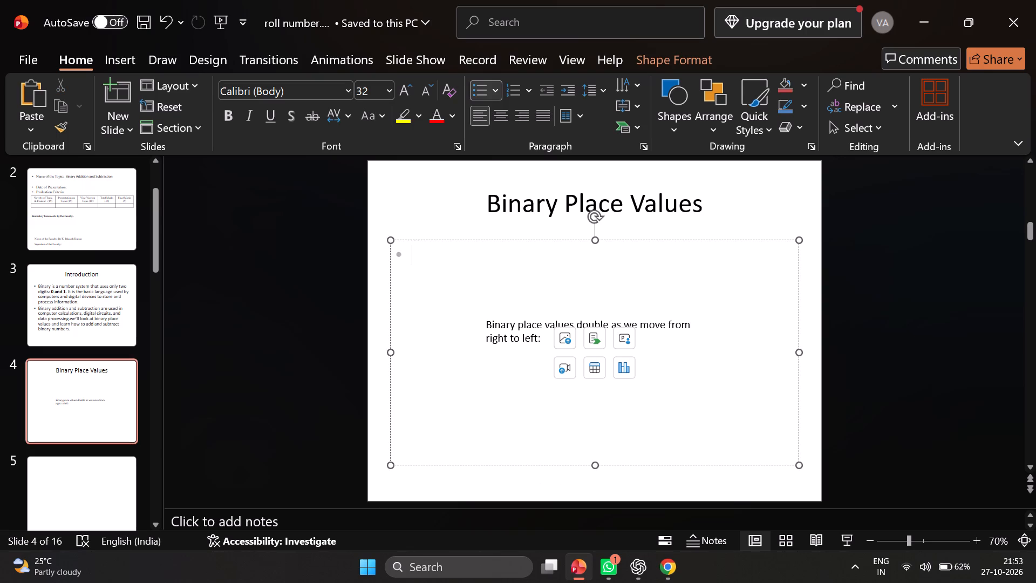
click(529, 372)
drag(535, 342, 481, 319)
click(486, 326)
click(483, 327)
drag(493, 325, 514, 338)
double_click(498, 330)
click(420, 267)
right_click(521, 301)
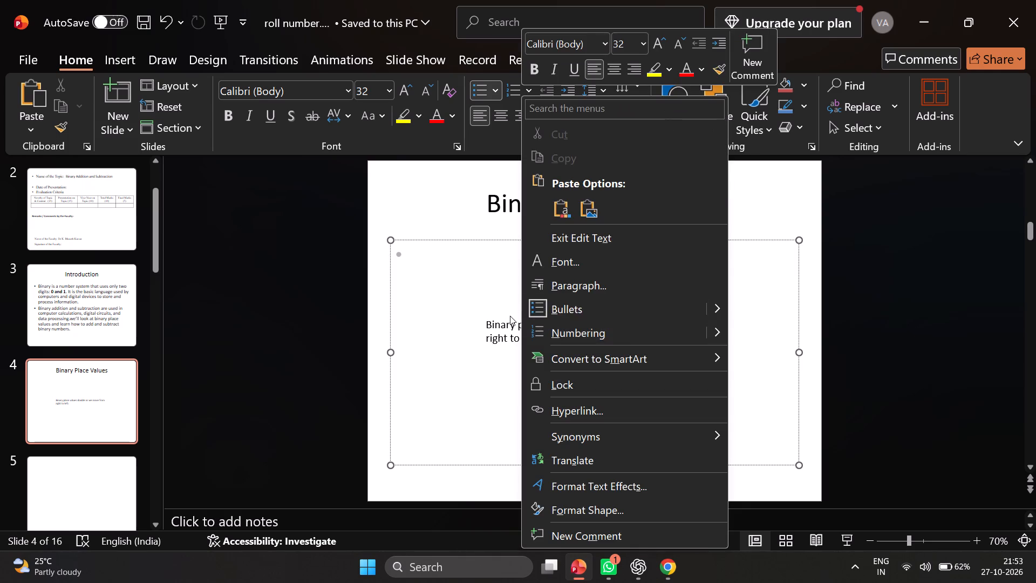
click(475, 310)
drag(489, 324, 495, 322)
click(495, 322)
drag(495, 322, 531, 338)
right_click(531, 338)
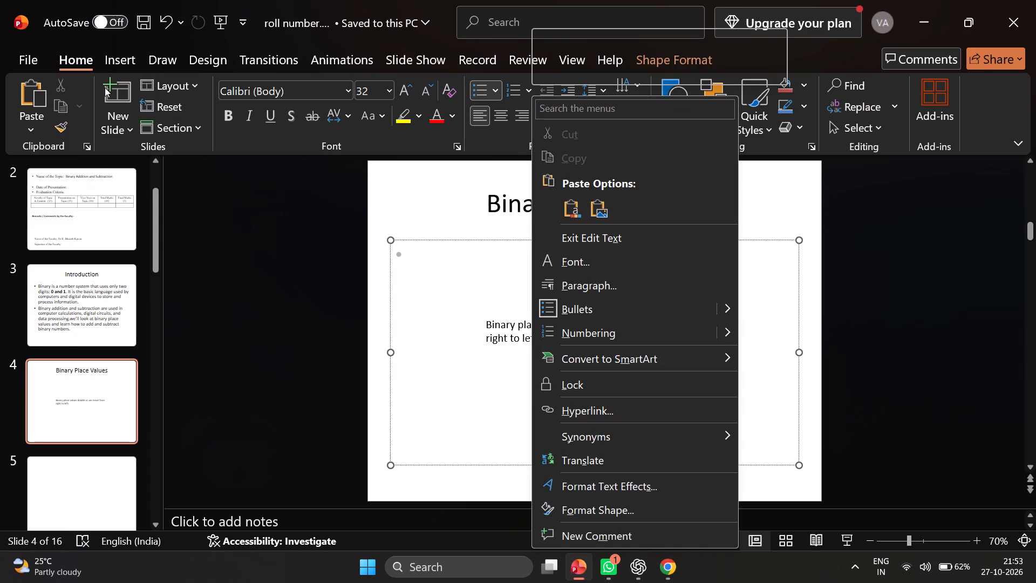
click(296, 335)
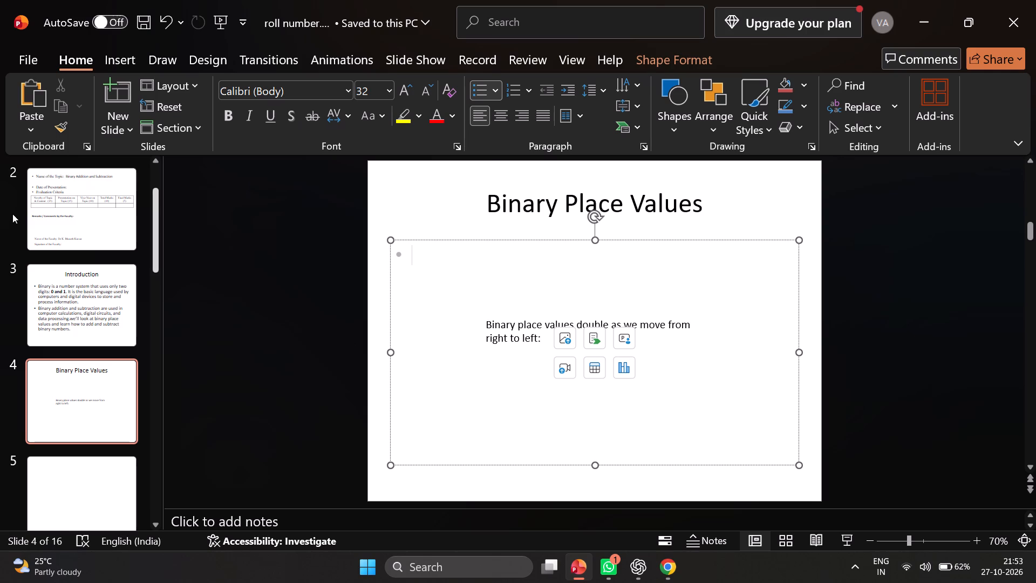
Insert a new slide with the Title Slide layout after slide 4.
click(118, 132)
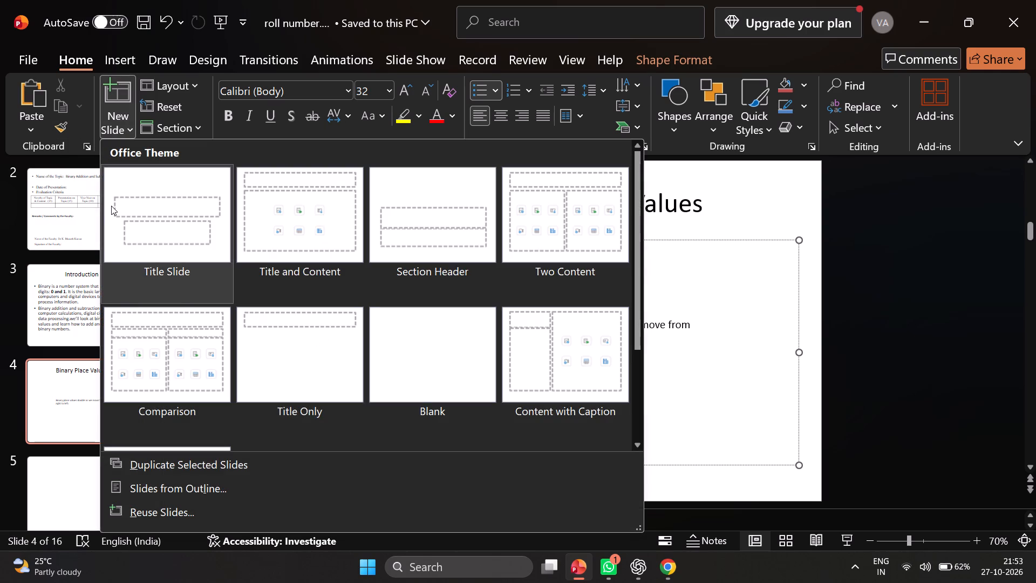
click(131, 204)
Cut the "Binary Place Values" slide, slide 4, from the presentation.
click(43, 318)
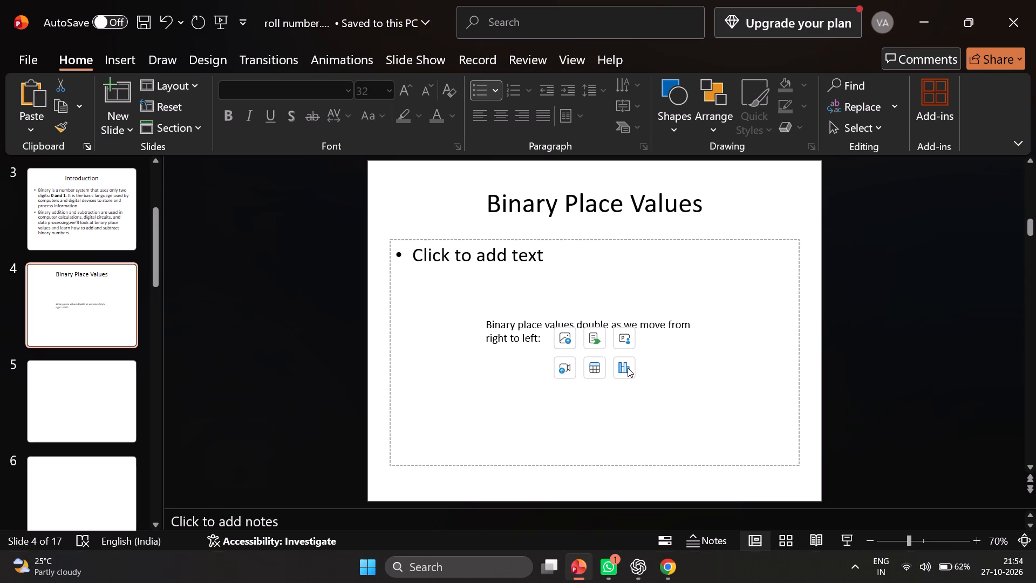
click(63, 90)
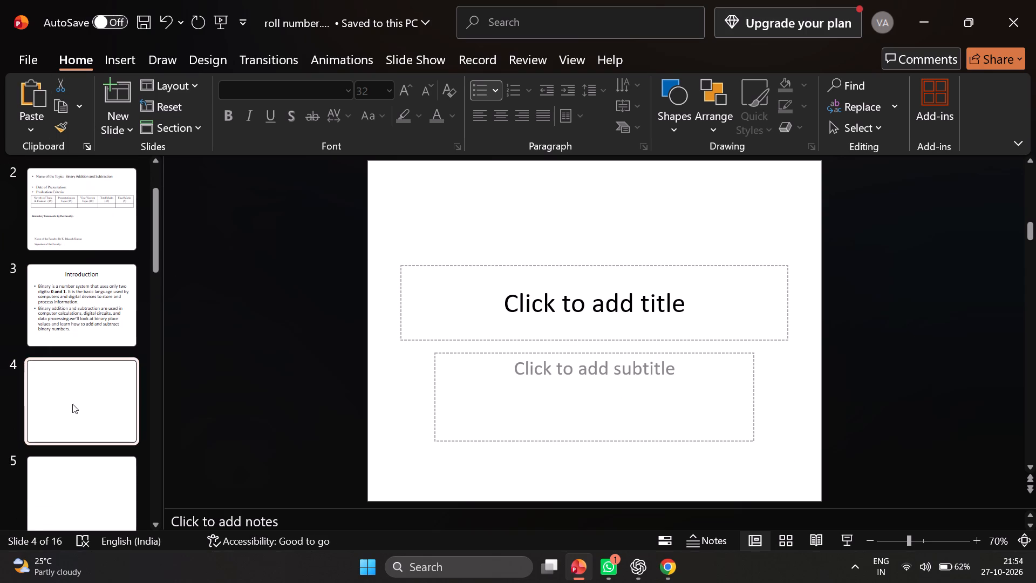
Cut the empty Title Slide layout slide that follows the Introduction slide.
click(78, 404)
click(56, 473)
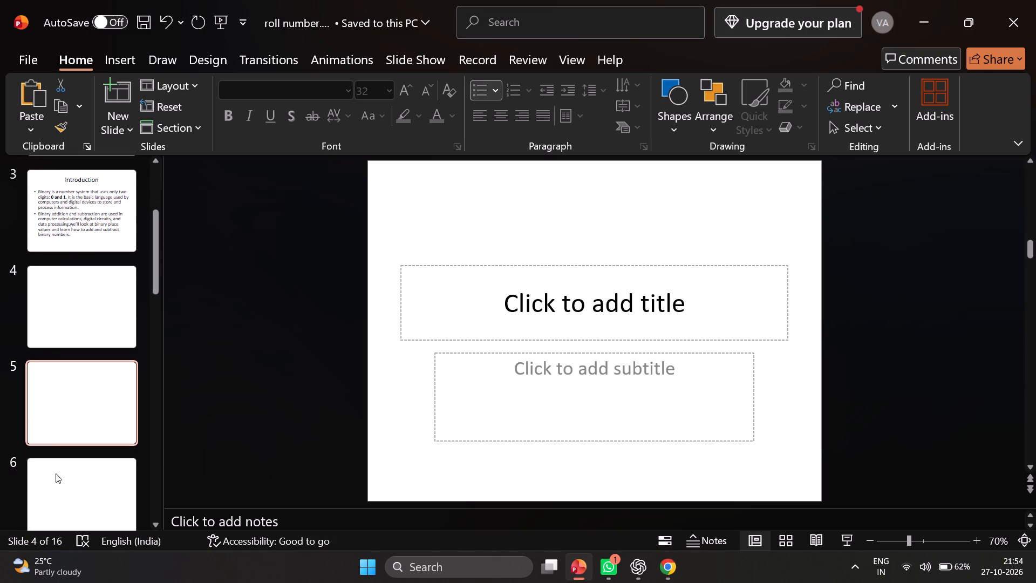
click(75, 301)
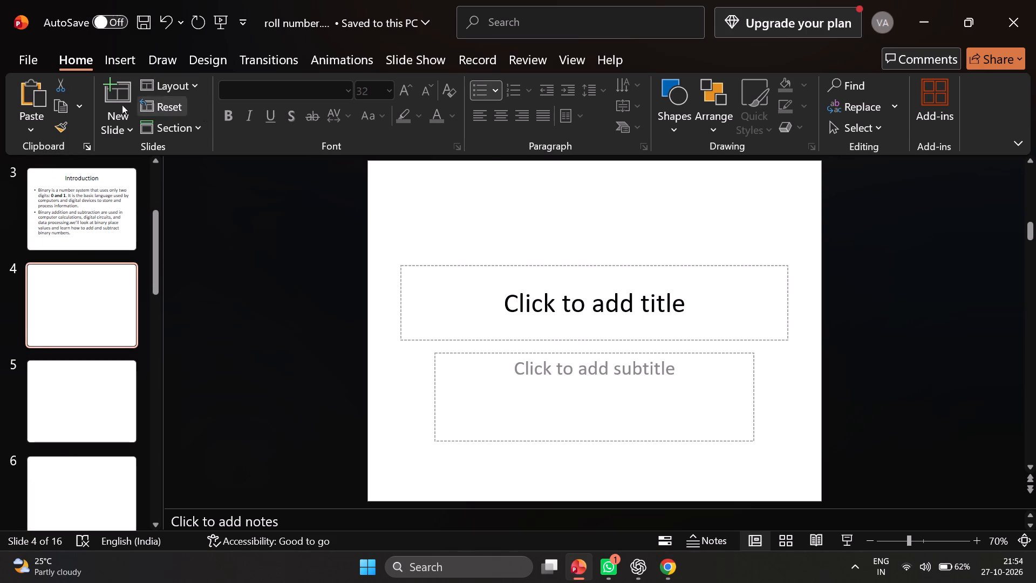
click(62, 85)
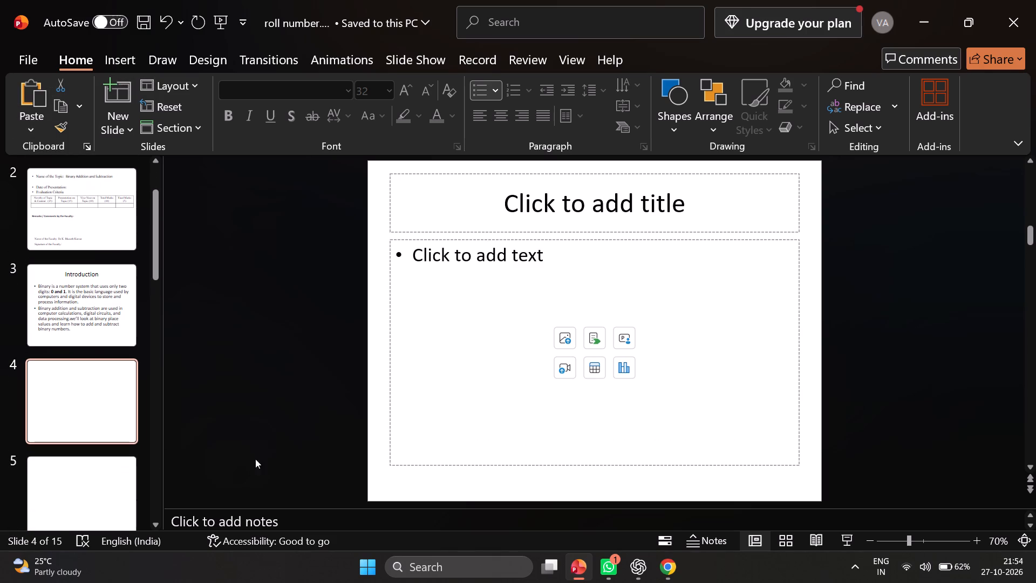
Look through the remaining slides of the presentation to check which ones are still empty.
scroll(51, 404, down, 13)
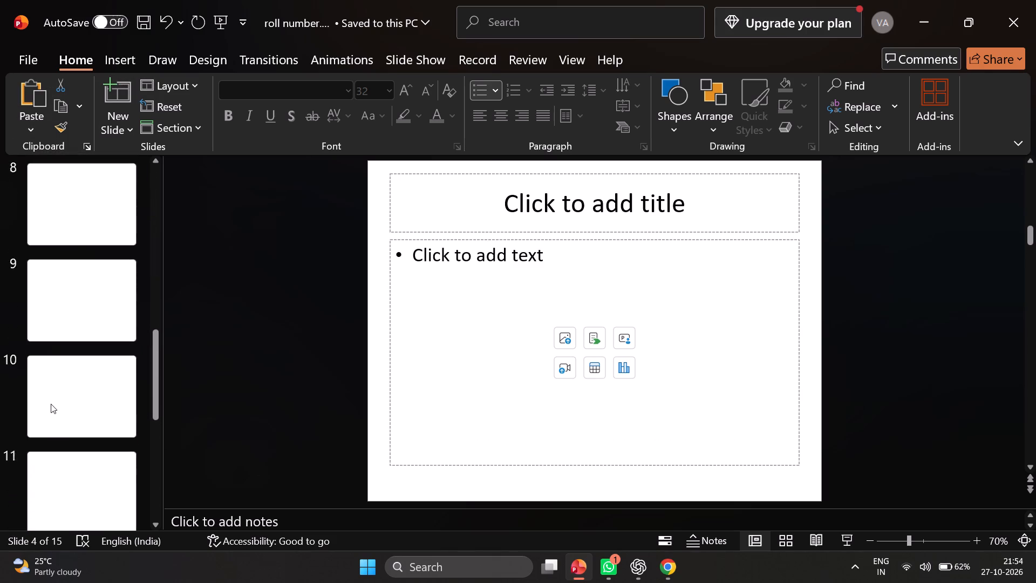
scroll(51, 404, down, 7)
scroll(51, 404, up, 4)
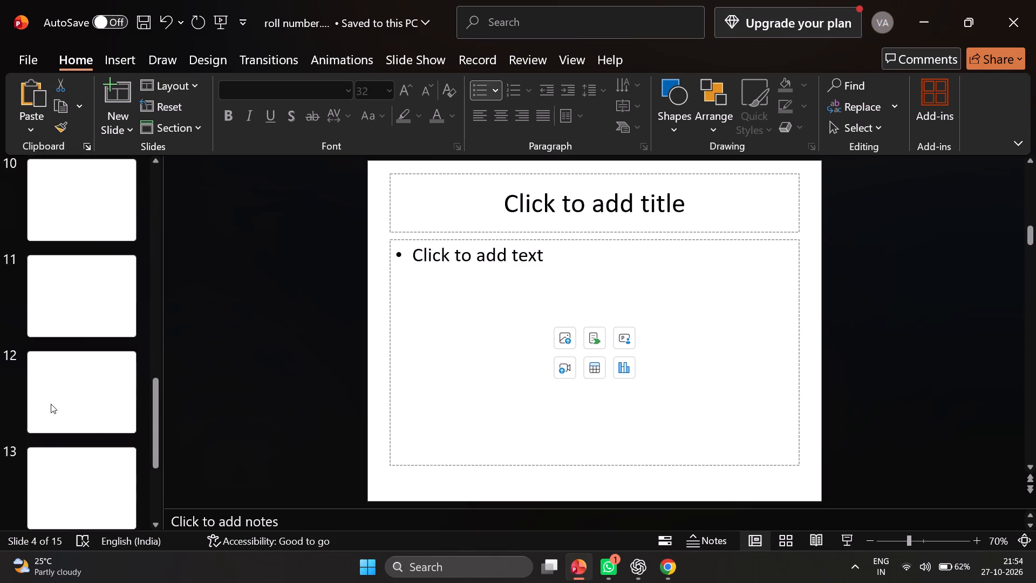
scroll(51, 404, up, 15)
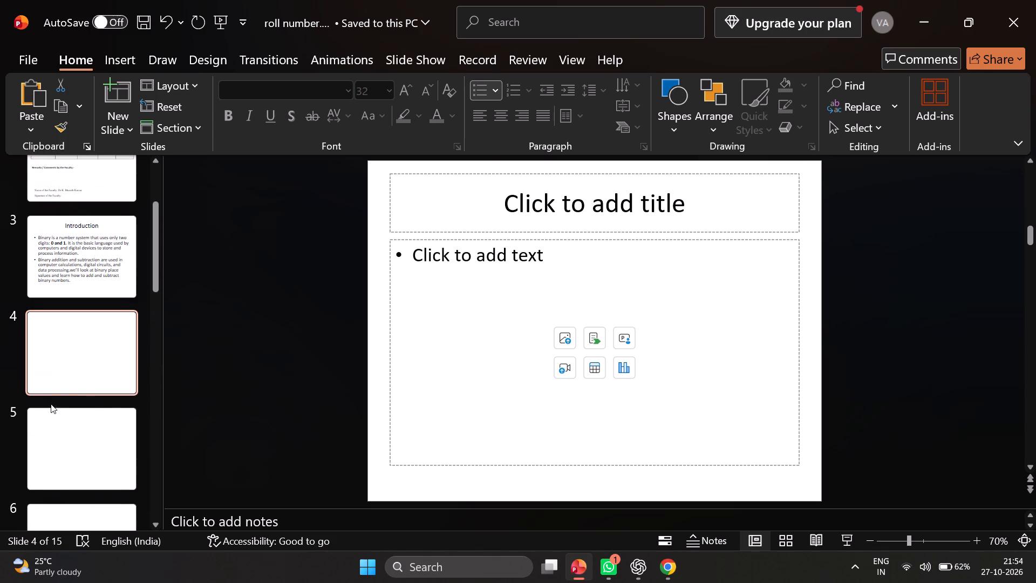
scroll(39, 396, up, 2)
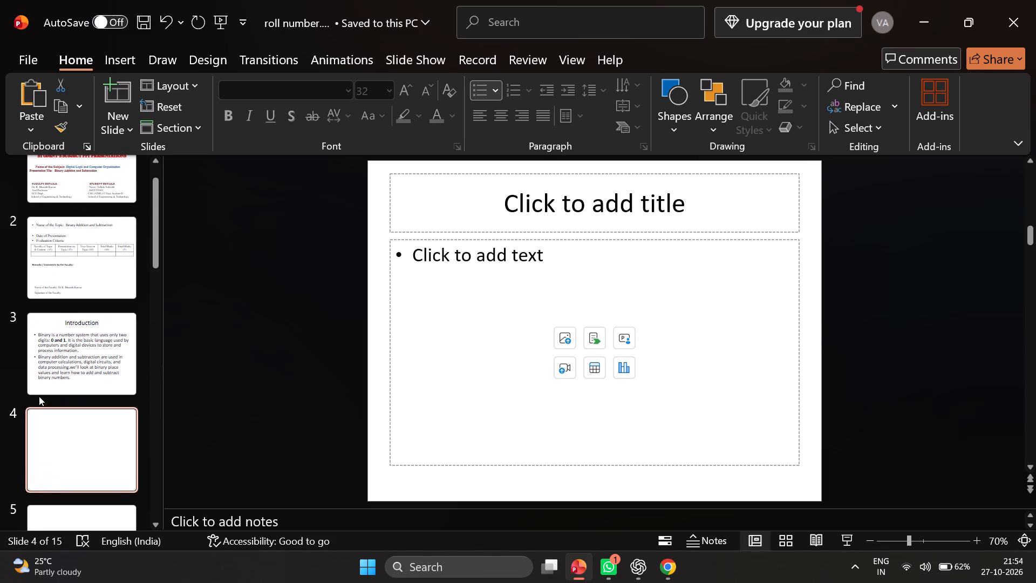
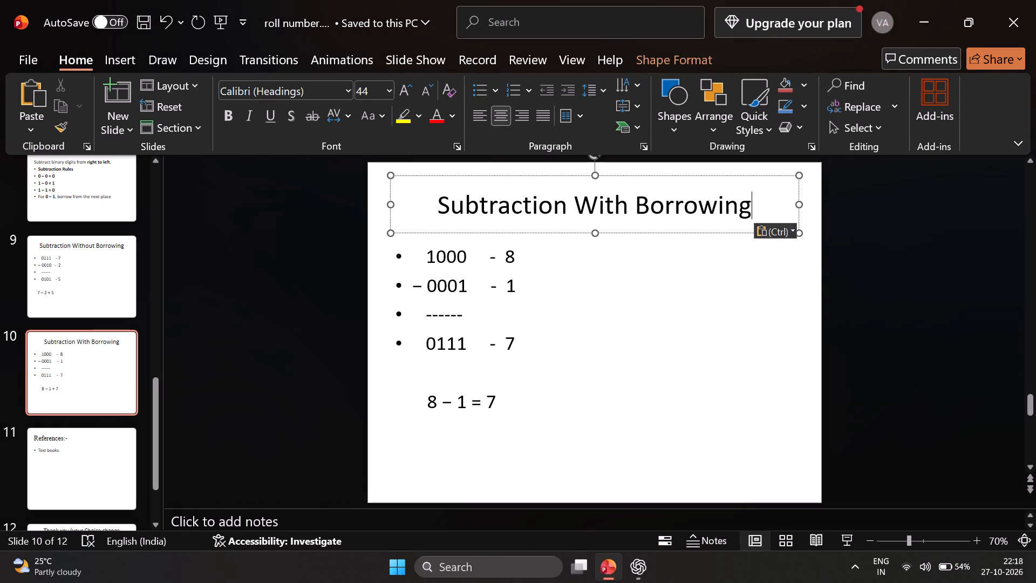
Review the slides of the deck, including the References slide and the closing Thank you slide.
scroll(146, 379, down, 1)
click(67, 396)
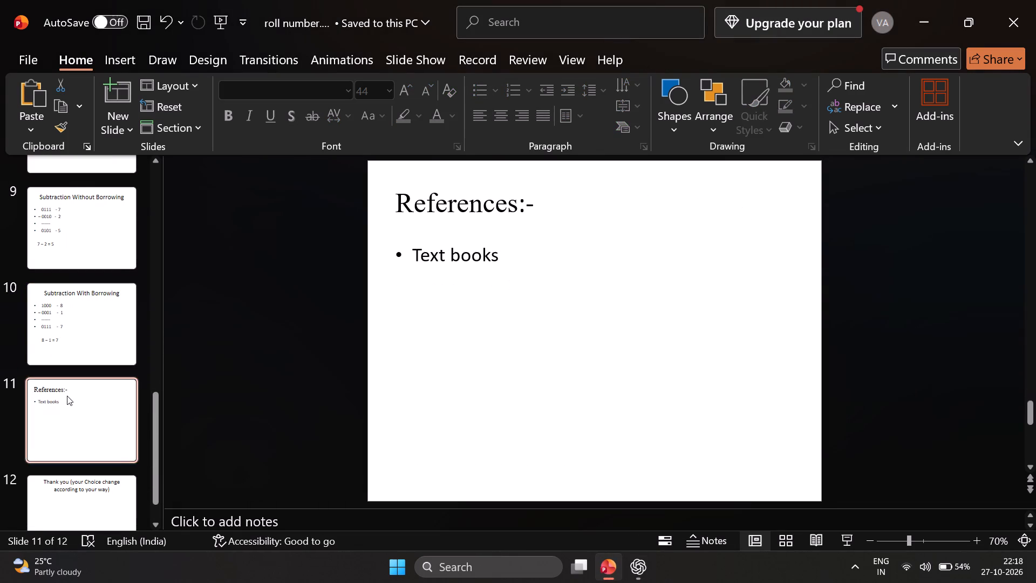
scroll(110, 347, up, 14)
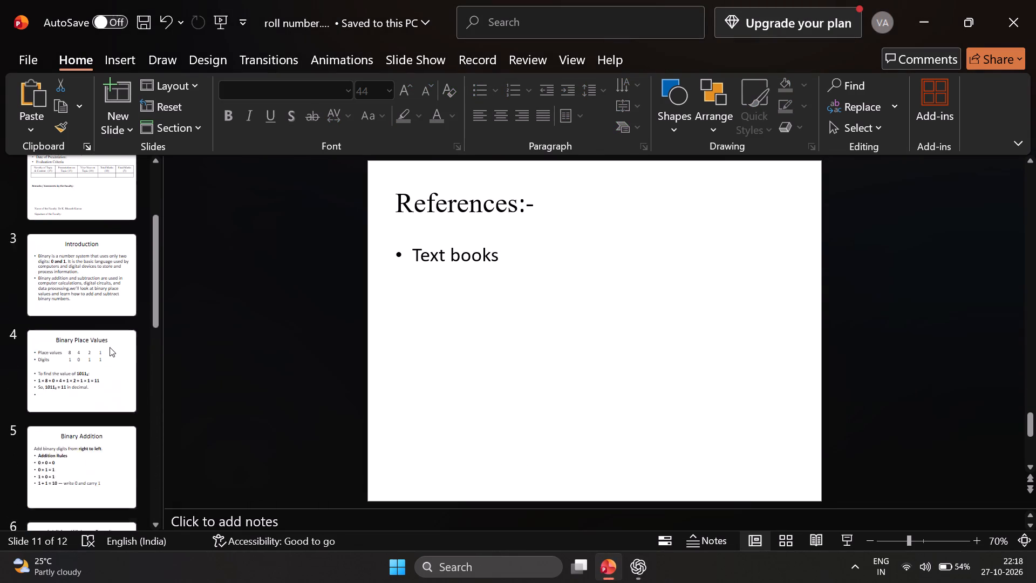
scroll(110, 347, up, 10)
scroll(46, 383, down, 5)
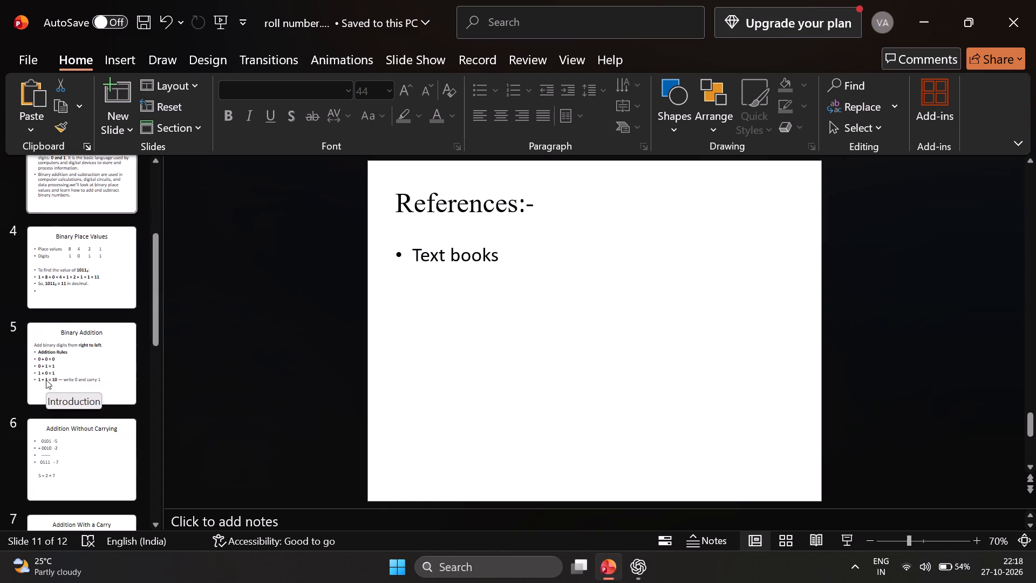
scroll(46, 379, down, 20)
click(58, 356)
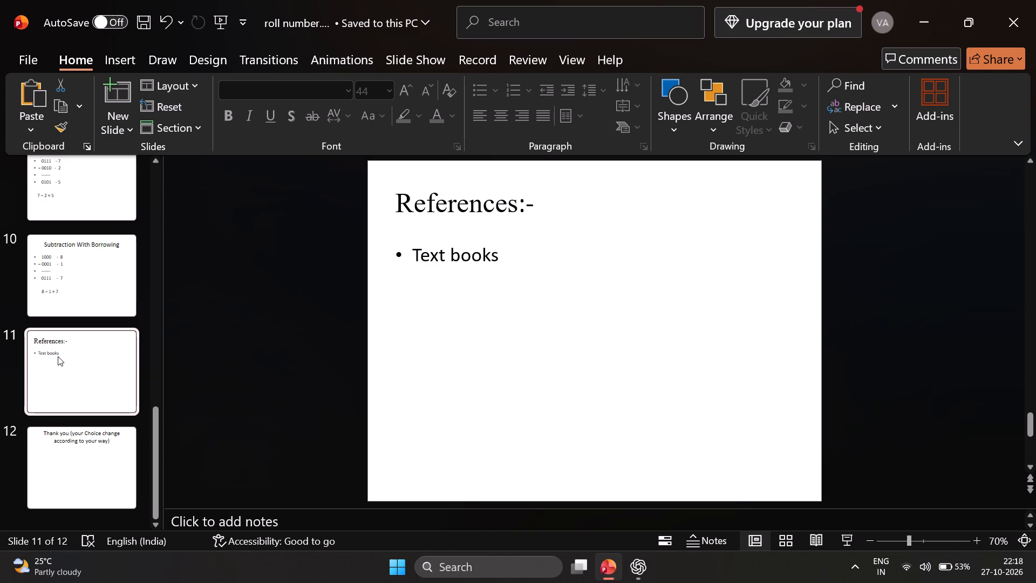
click(34, 498)
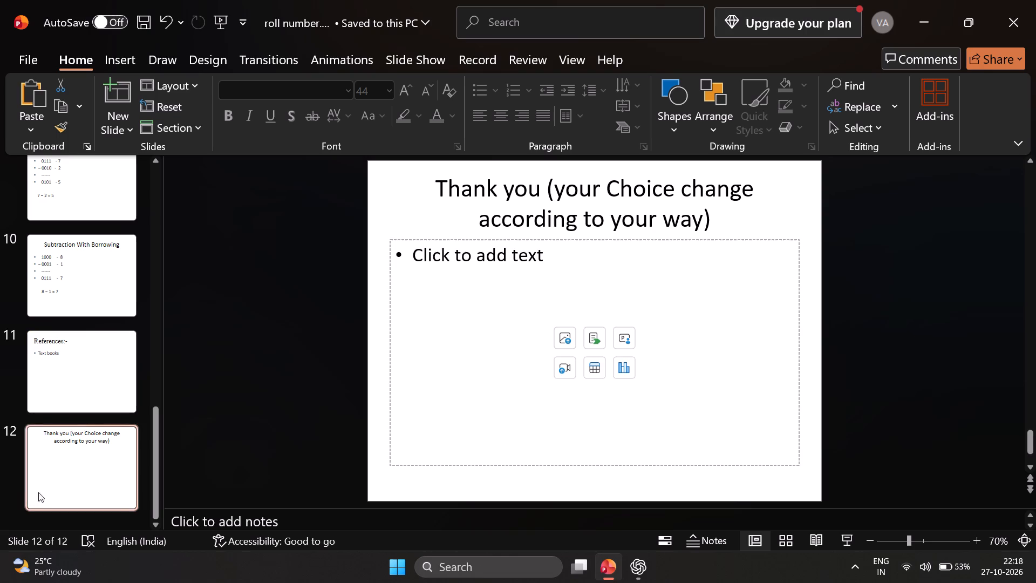
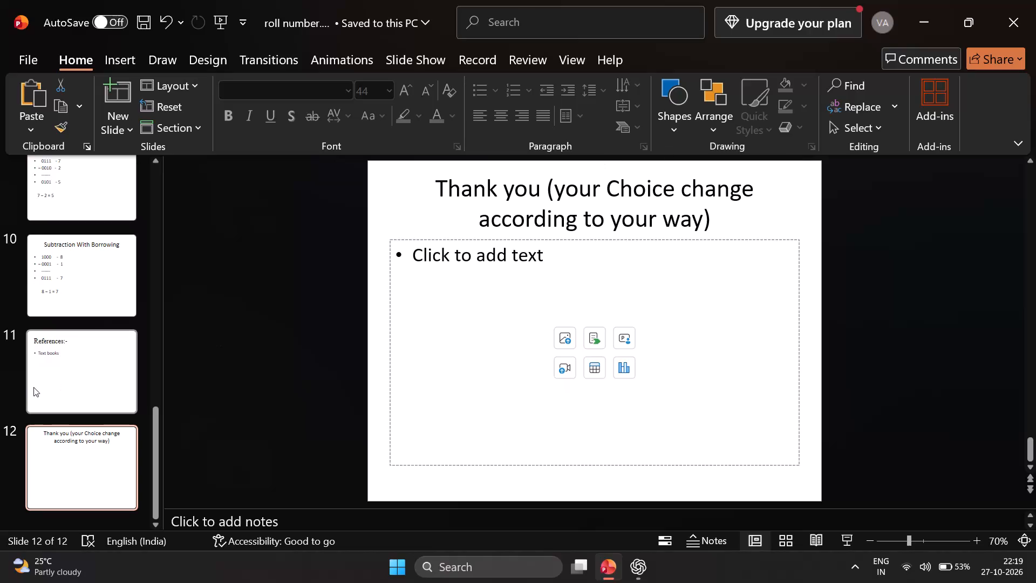
Review the opening slides in order, from the title slide through Introduction and Binary Place Values to Binary Addition.
scroll(108, 281, up, 19)
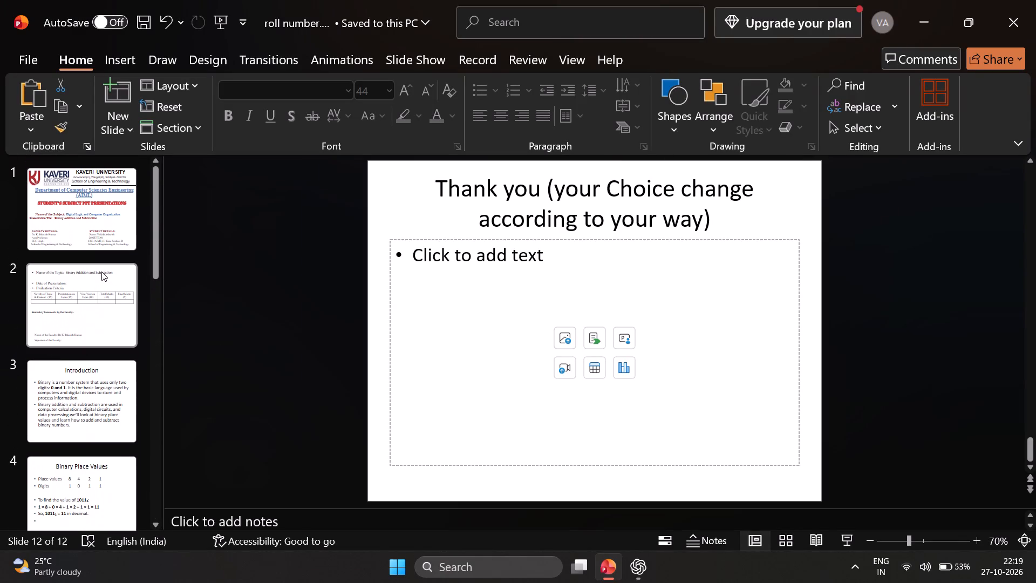
click(104, 231)
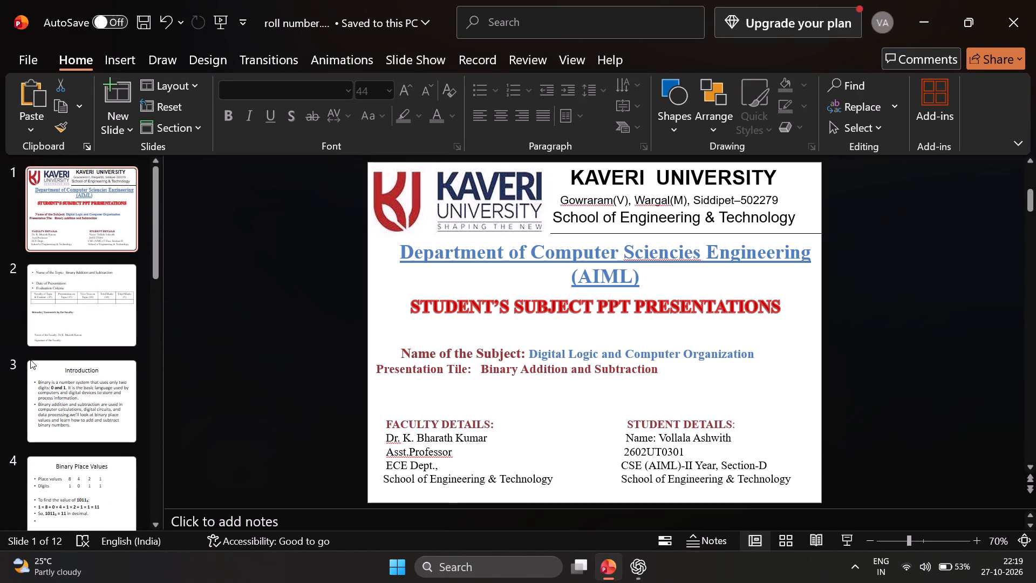
click(72, 307)
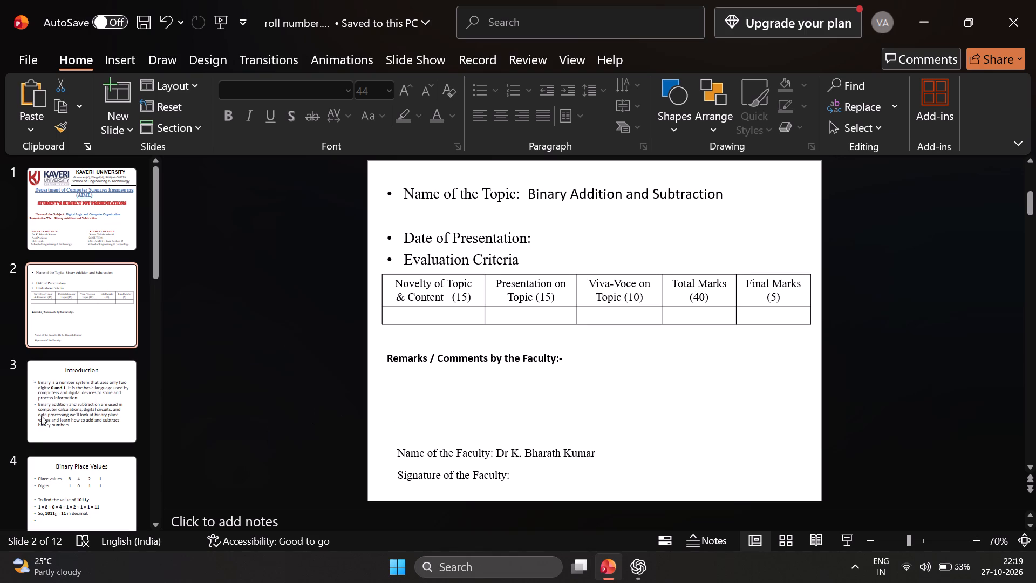
click(77, 394)
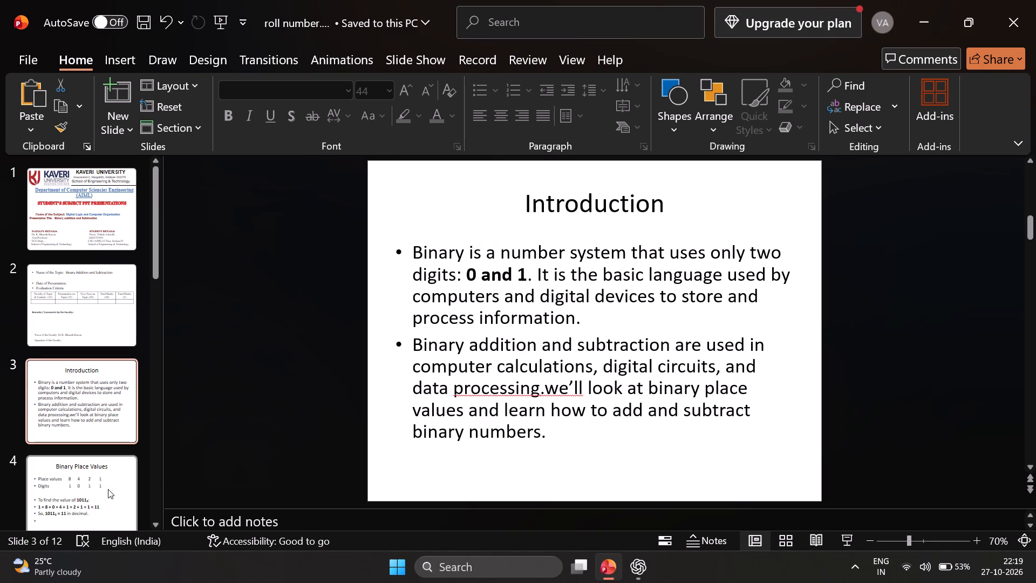
click(108, 489)
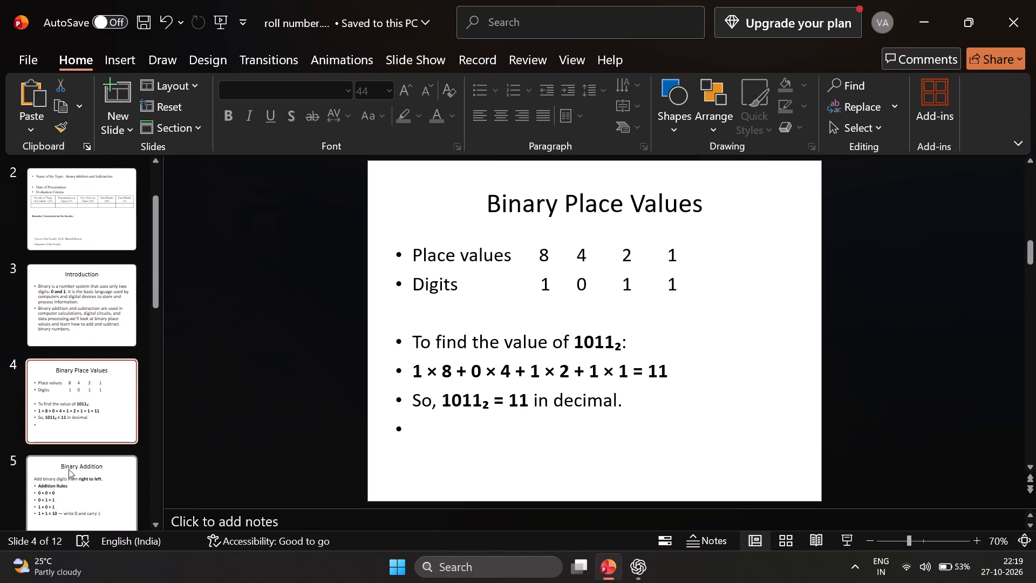
click(69, 469)
On the Binary Place Values slide, add "=" after the place value 4 and try to enter a superscript 2 behind it.
click(88, 319)
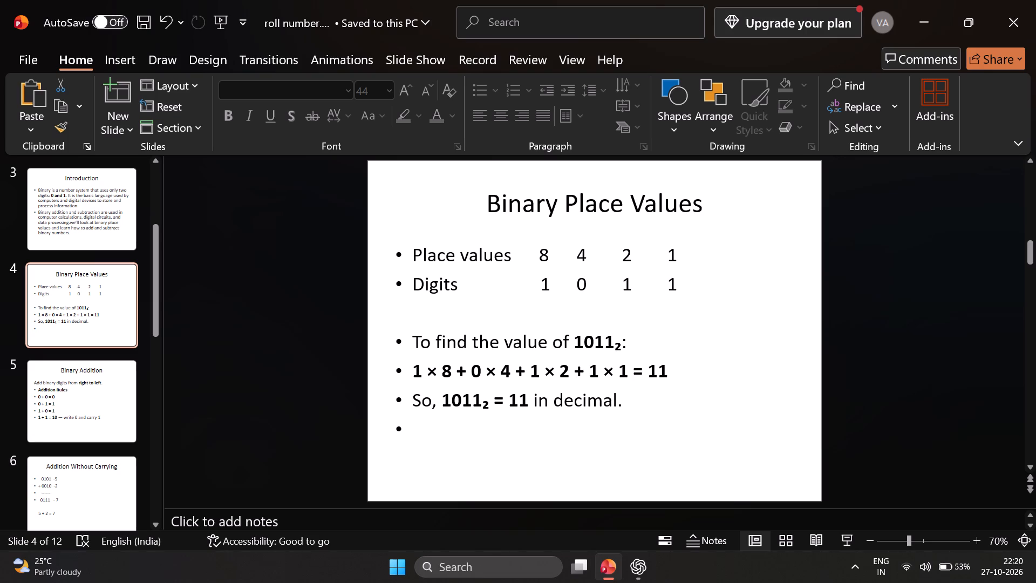
click(591, 259)
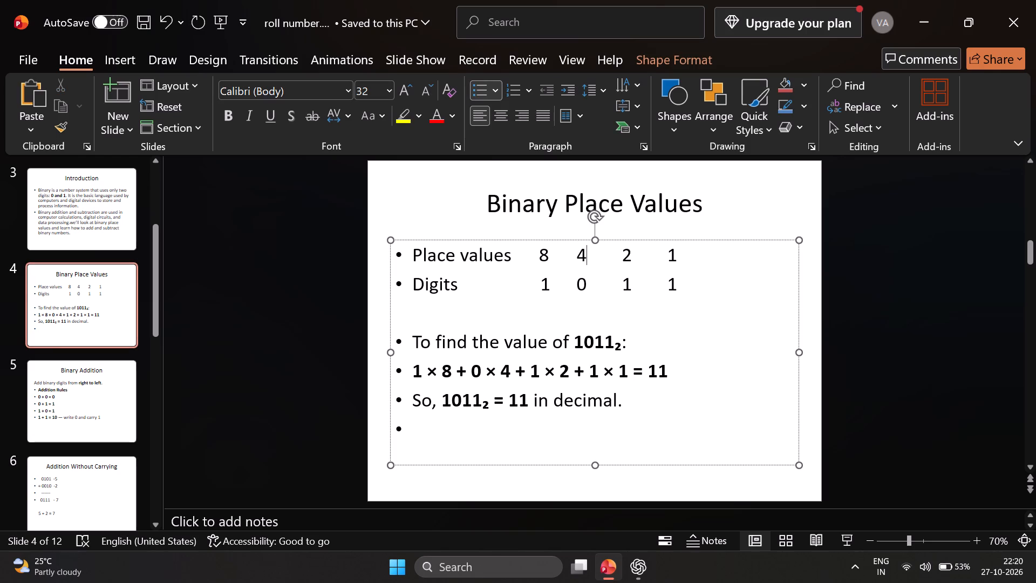
key(space)
text(=)
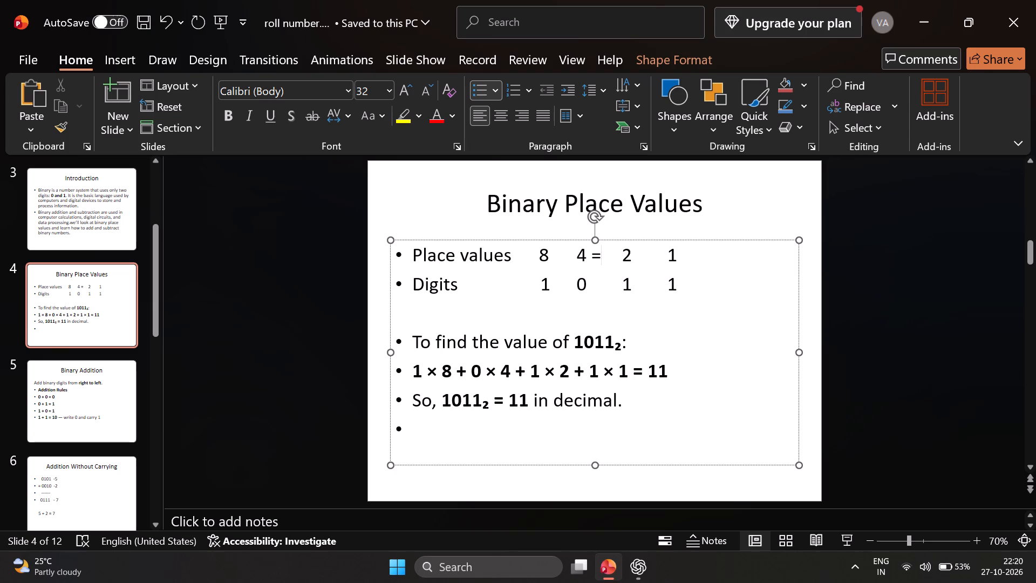
key(2)
key(shift+at)
key(BackSpace)
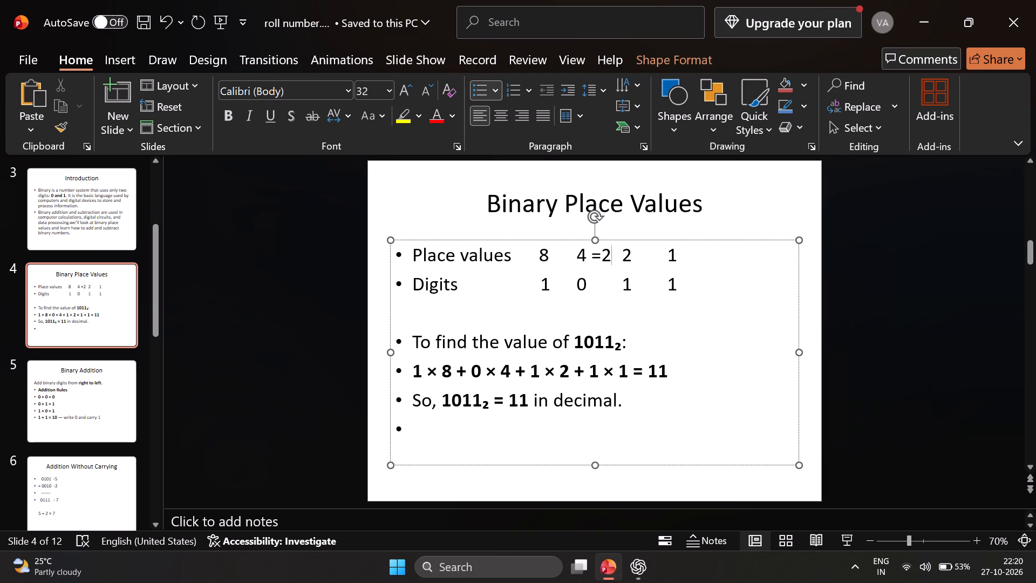
key(ctrl+2)
key(BackSpace)
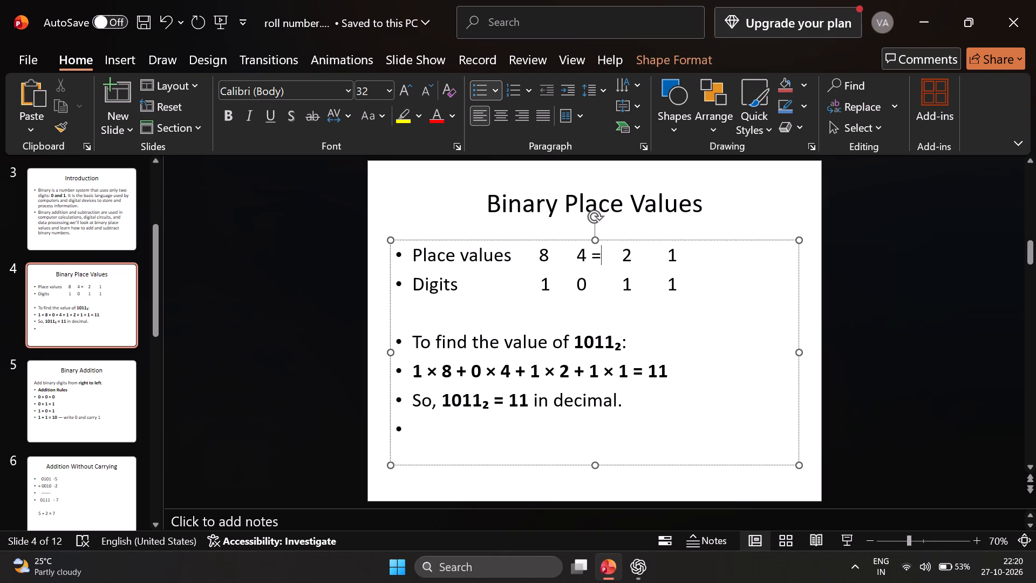
key(space)
key(ctrl+shift+2)
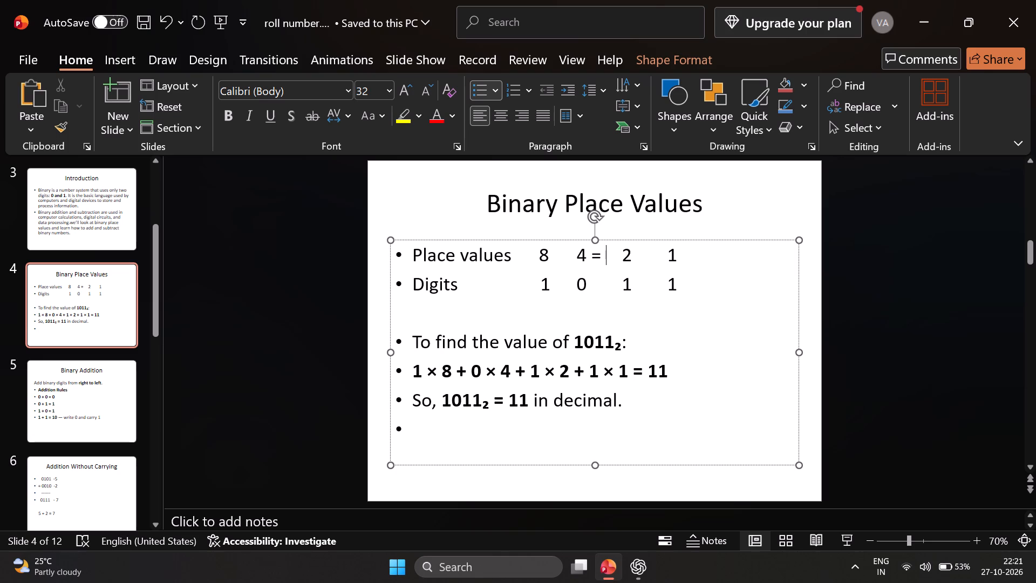
key(ctrl+shift+equal)
key(ctrl+shift+2)
key(ctrl+shift+equal)
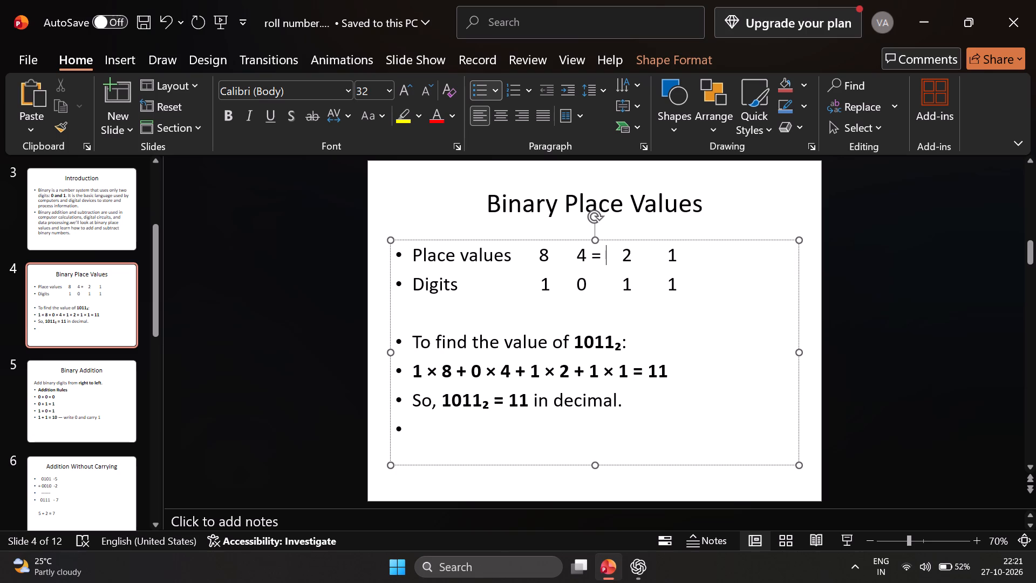
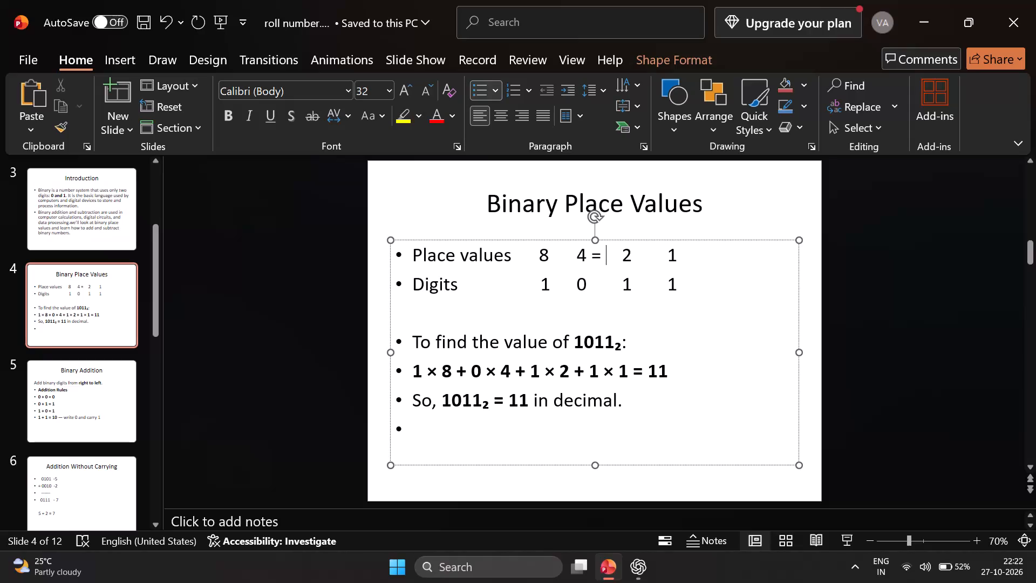
Remove the "=" after the place value 4 on the Binary Place Values slide.
click(609, 259)
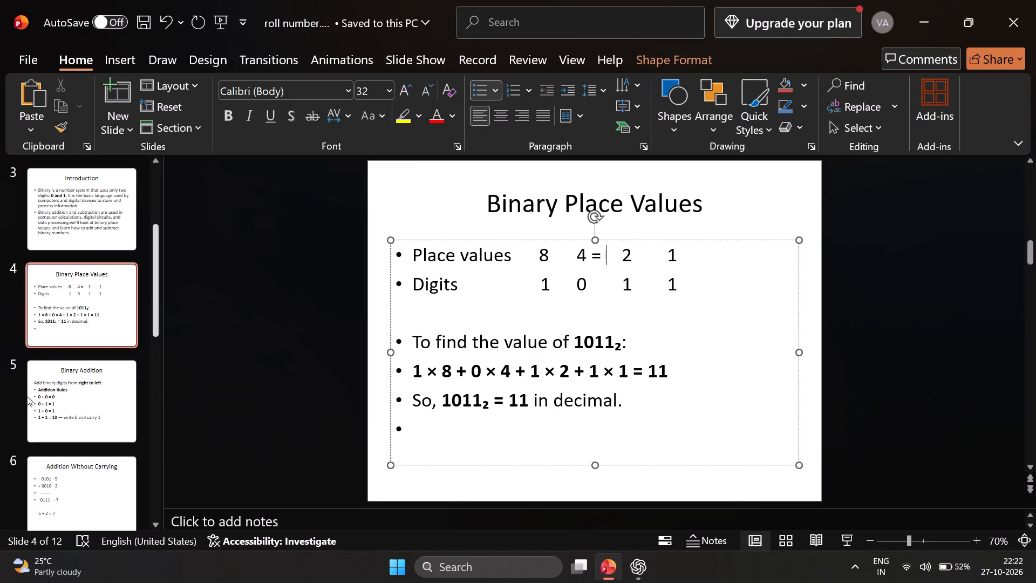
click(50, 387)
click(81, 279)
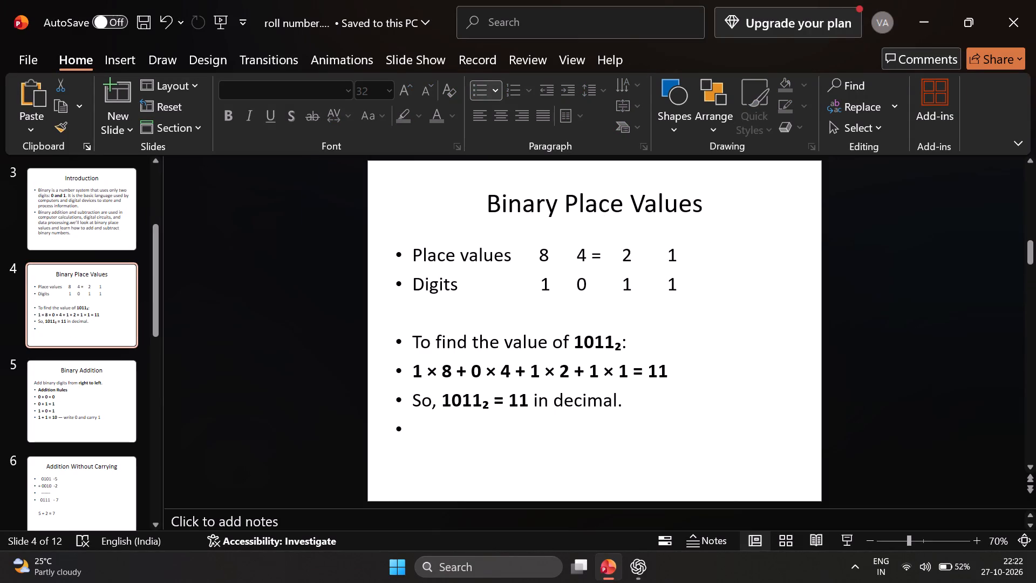
click(603, 263)
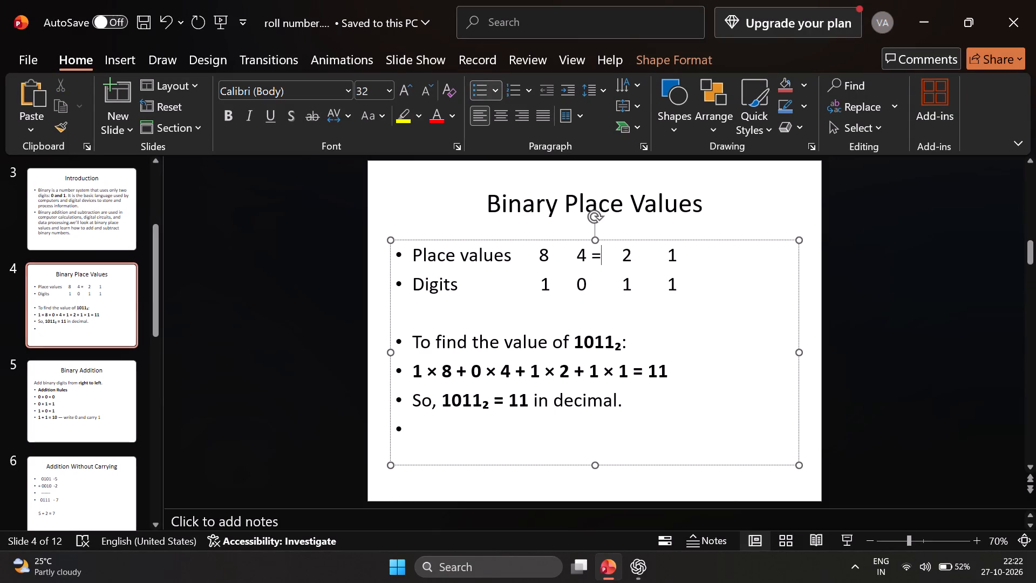
key(BackSpace)
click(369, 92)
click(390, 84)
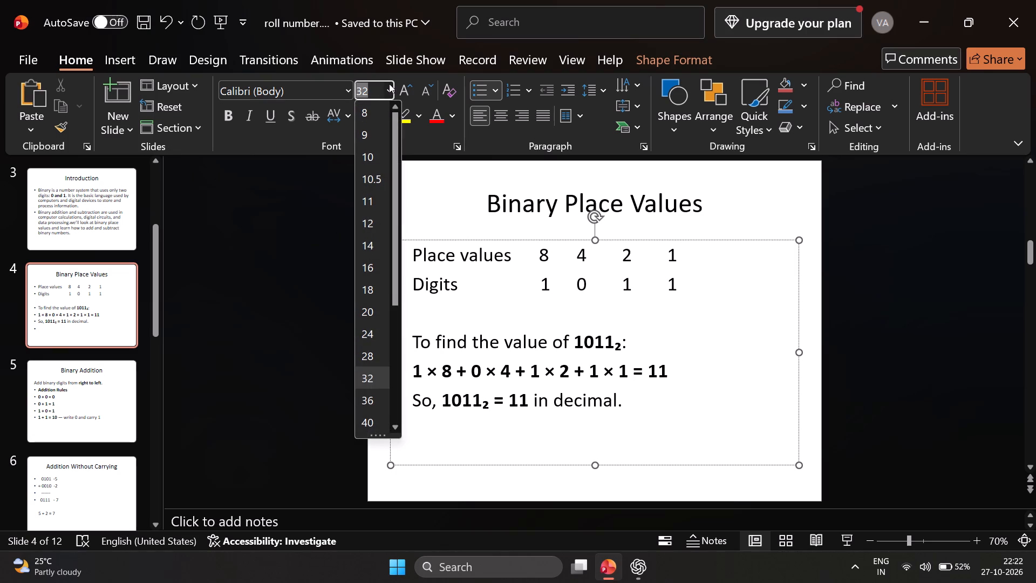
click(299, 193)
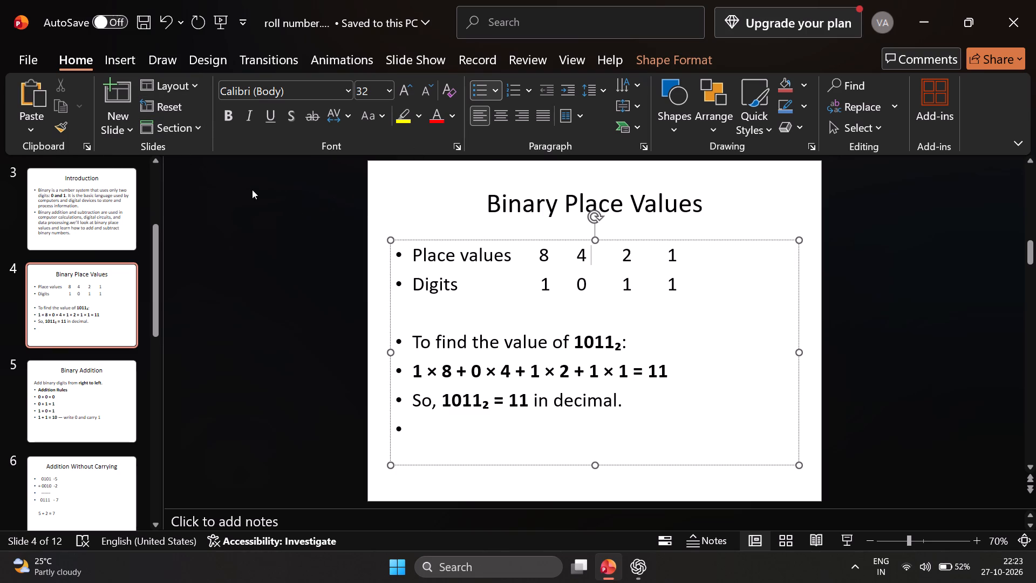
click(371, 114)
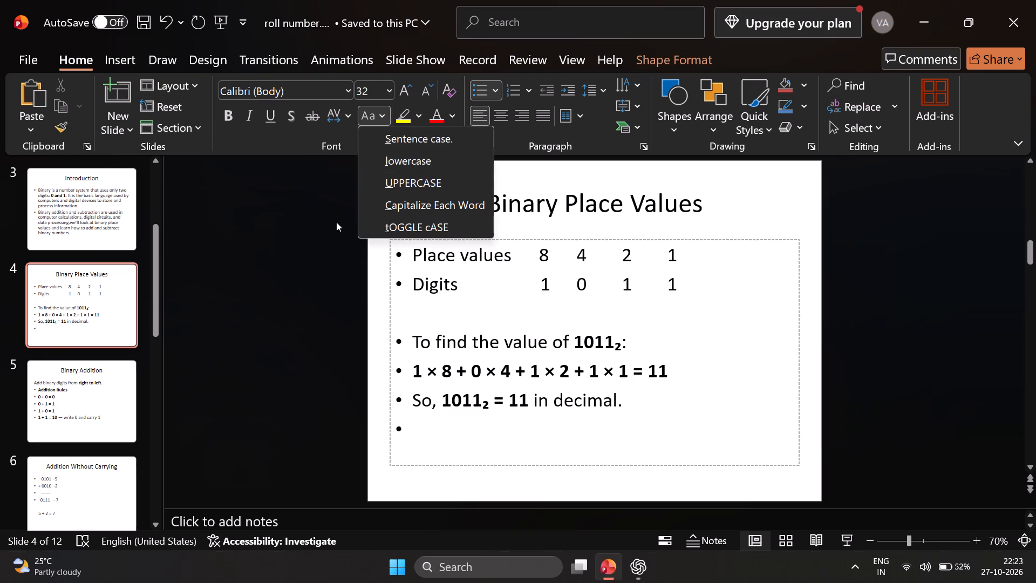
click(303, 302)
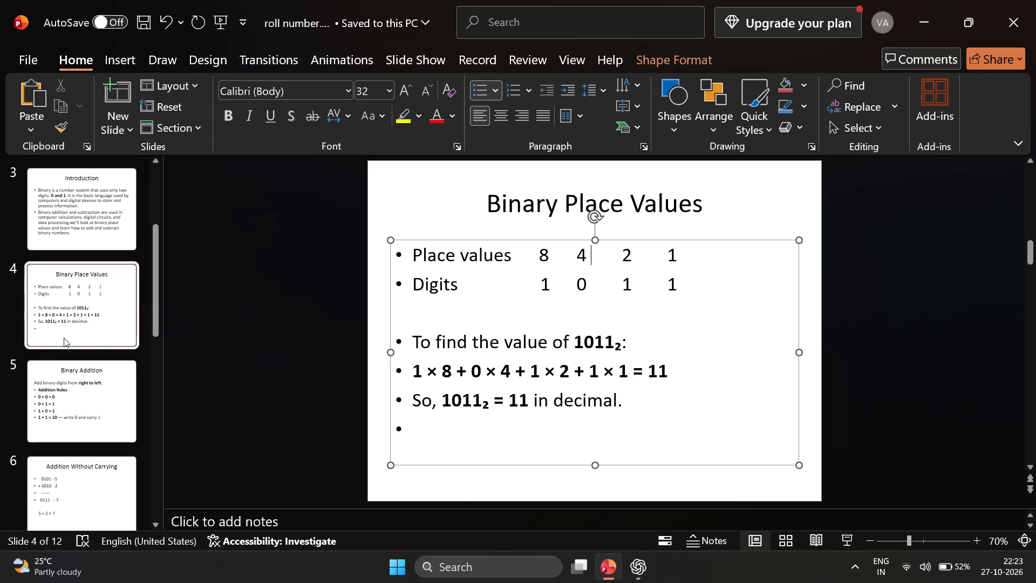
Review the following slides in order, from Binary Addition through the addition and subtraction examples to References.
click(43, 406)
scroll(83, 438, down, 2)
click(86, 385)
scroll(69, 415, down, 3)
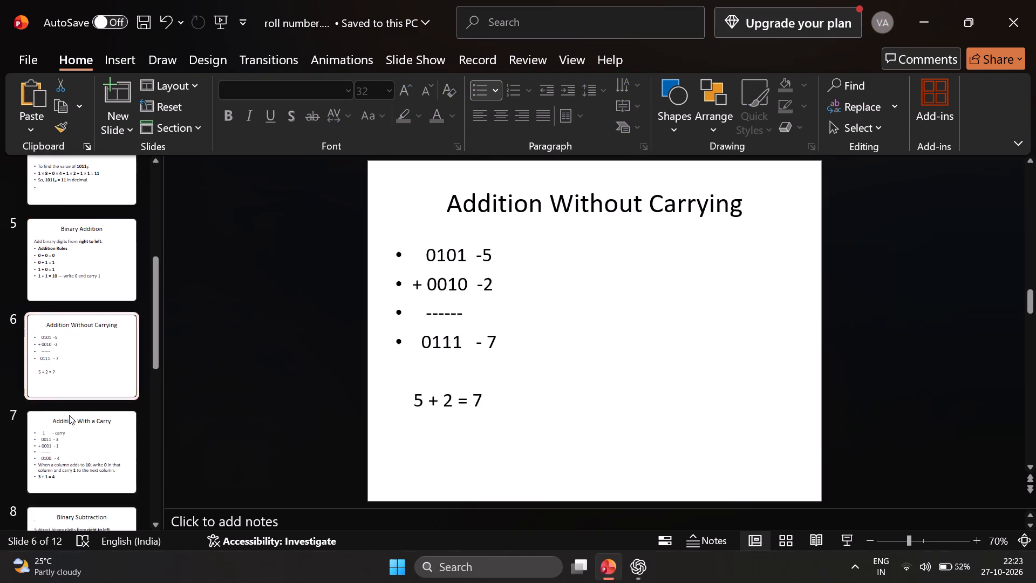
scroll(69, 415, down, 2)
click(78, 397)
scroll(62, 304, down, 4)
click(62, 304)
scroll(62, 310, down, 2)
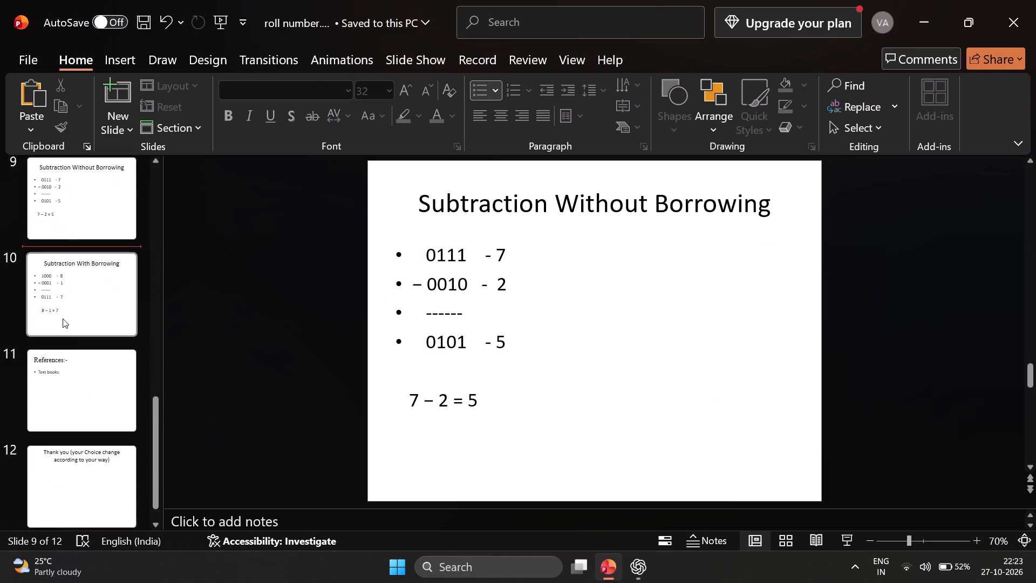
scroll(63, 318, down, 1)
click(64, 320)
scroll(64, 320, down, 3)
click(80, 409)
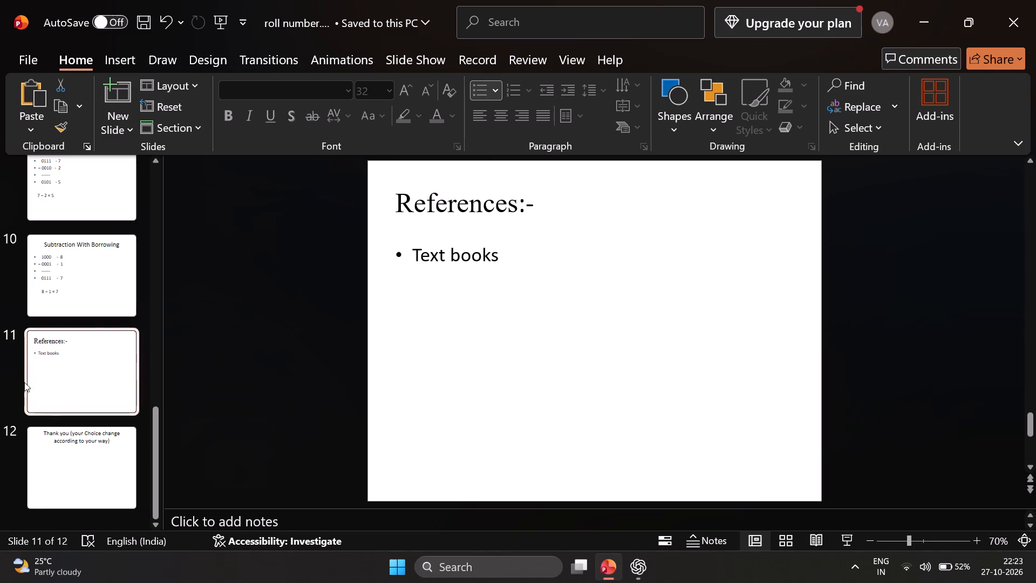
Minimize the PowerPoint and ChatGPT windows and bring up the pinned Windows apps to launch another one.
click(603, 558)
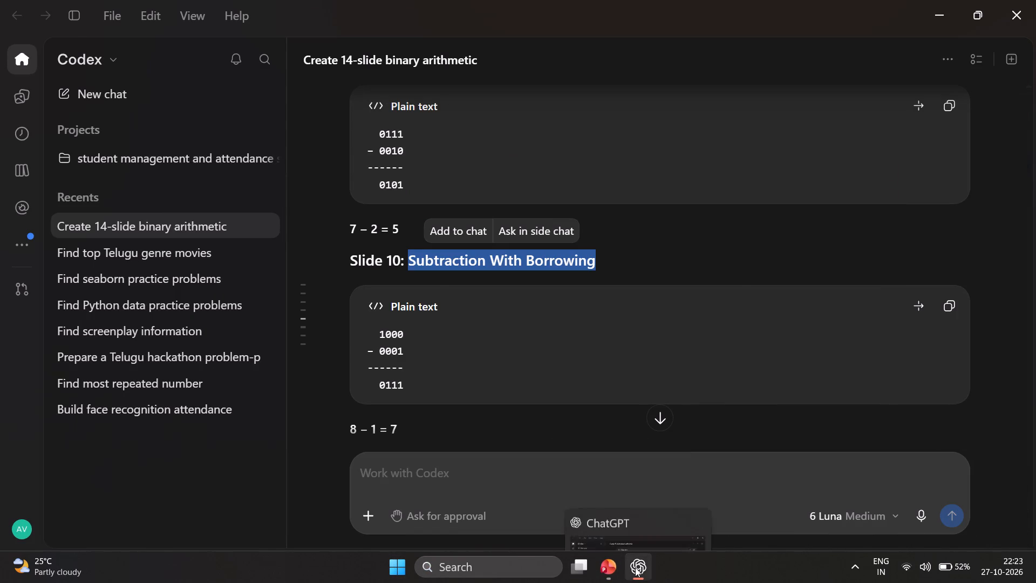
click(635, 567)
click(398, 555)
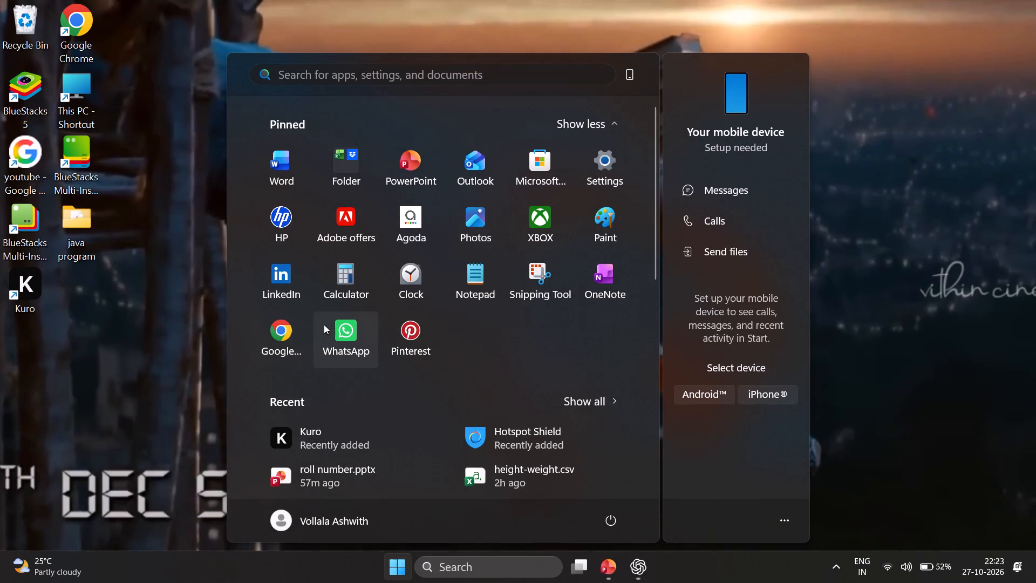
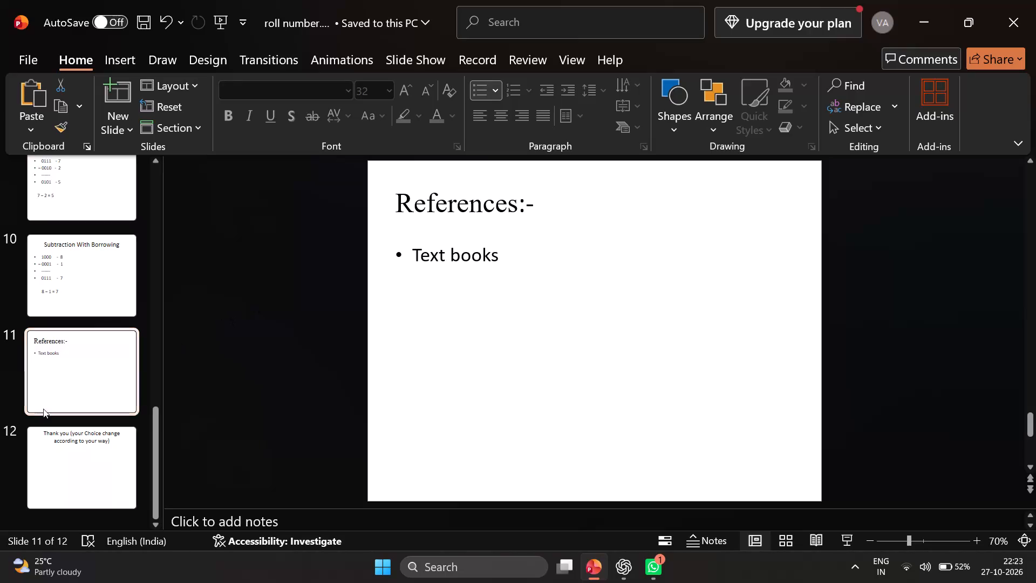
Delete the entire title text on the closing Thank you slide, slide 12.
click(41, 479)
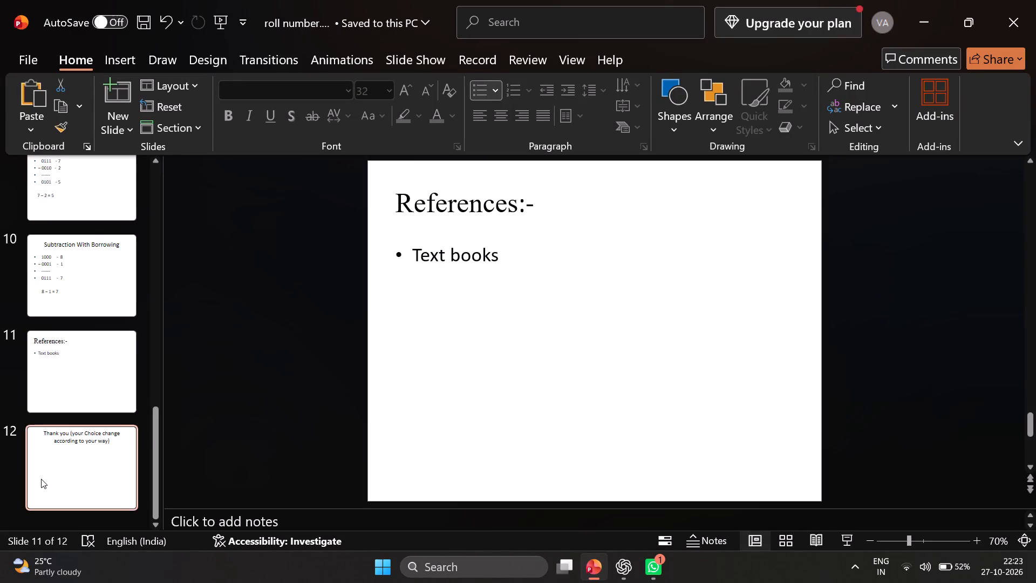
click(714, 228)
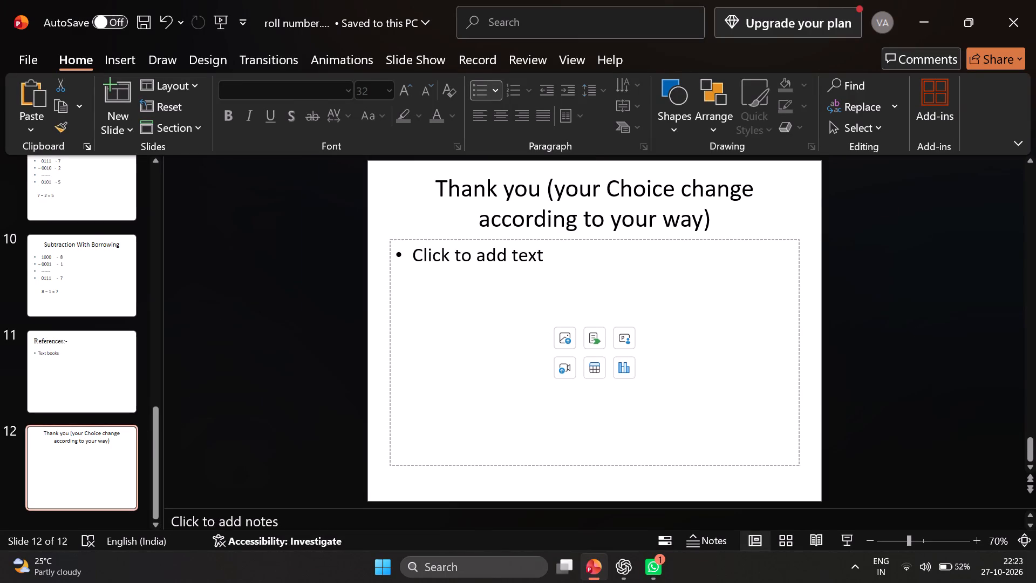
right_click(750, 194)
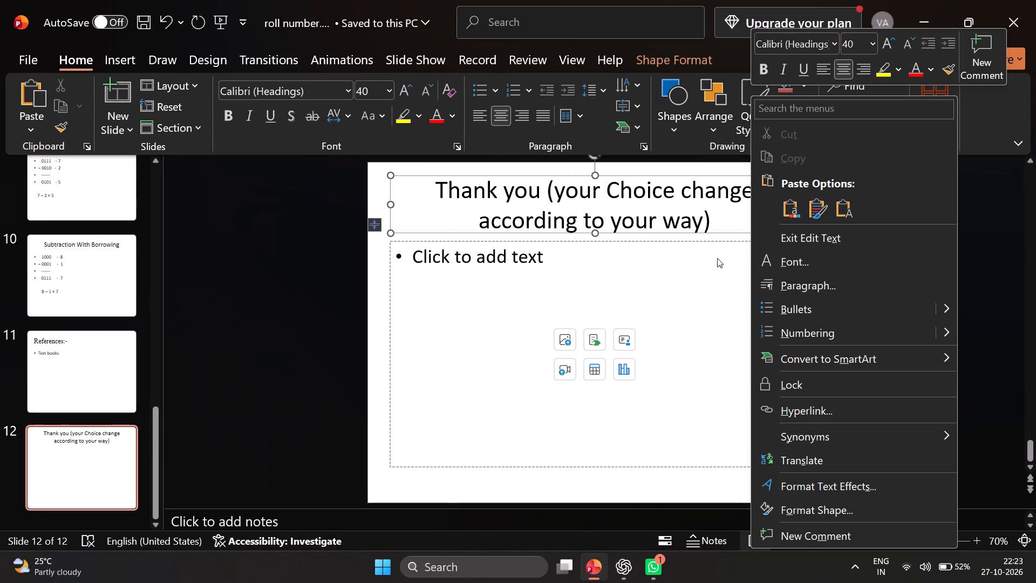
click(718, 215)
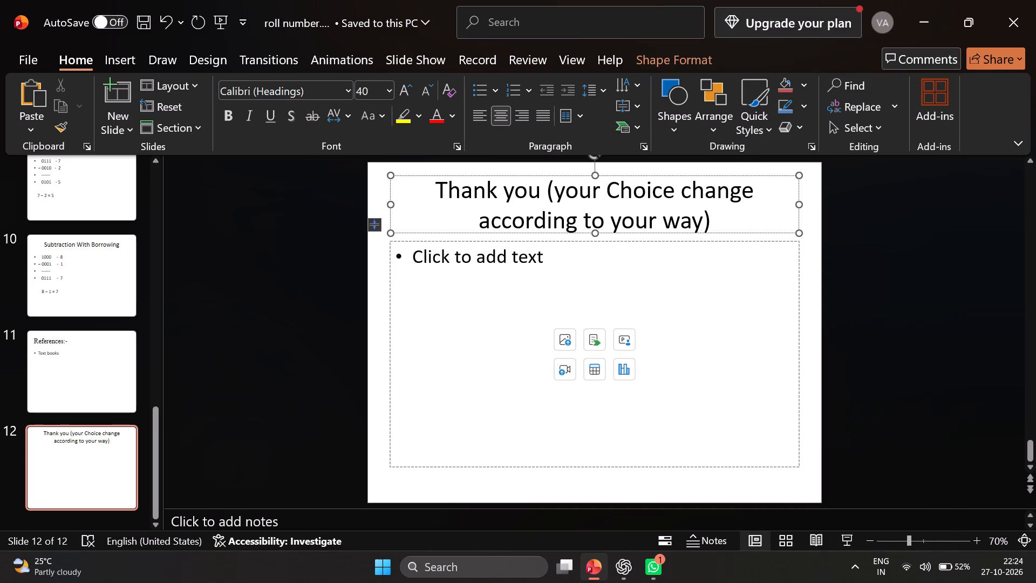
click(714, 217)
key(BackSpace)
key(BackSpace)
key(BackSpace)
key(BackSpace)
key(BackSpace)
key(BackSpace)
key(BackSpace)
key(BackSpace)
key(BackSpace)
key(BackSpace)
key(BackSpace)
key(BackSpace)
key(BackSpace)
key(BackSpace)
key(BackSpace)
key(BackSpace)
key(BackSpace)
key(BackSpace)
key(BackSpace)
key(BackSpace)
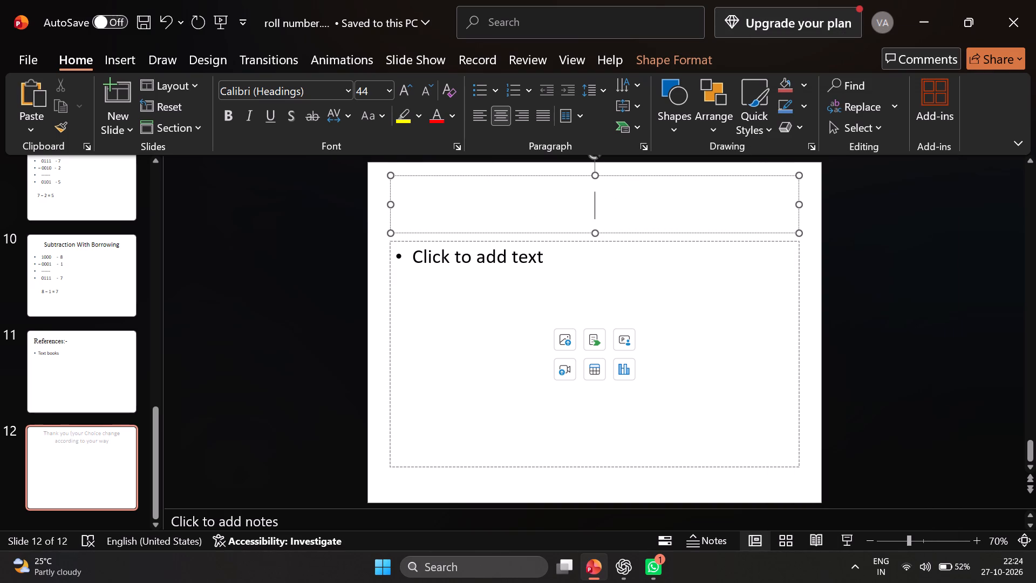
key(Down)
click(594, 174)
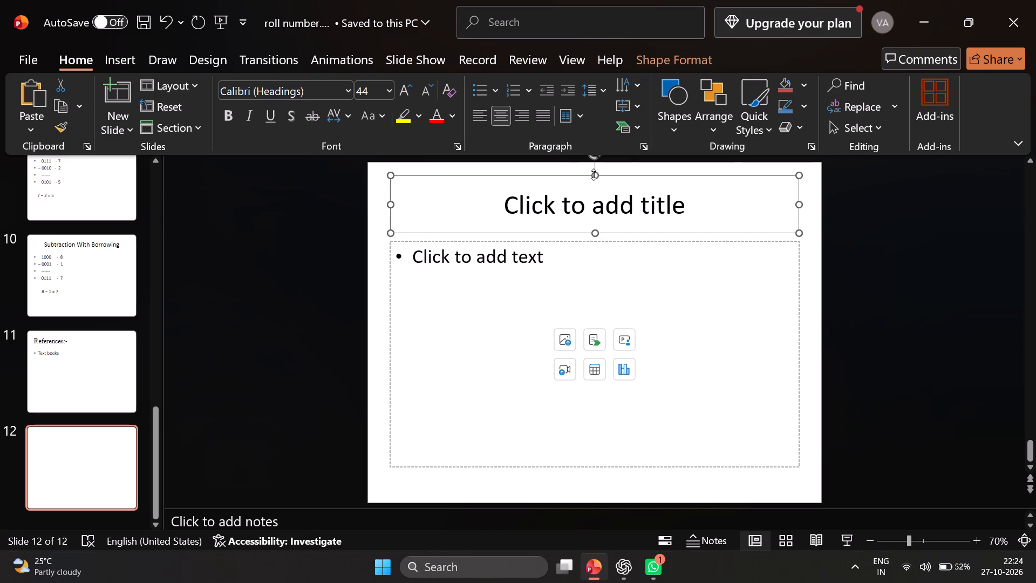
right_click(594, 174)
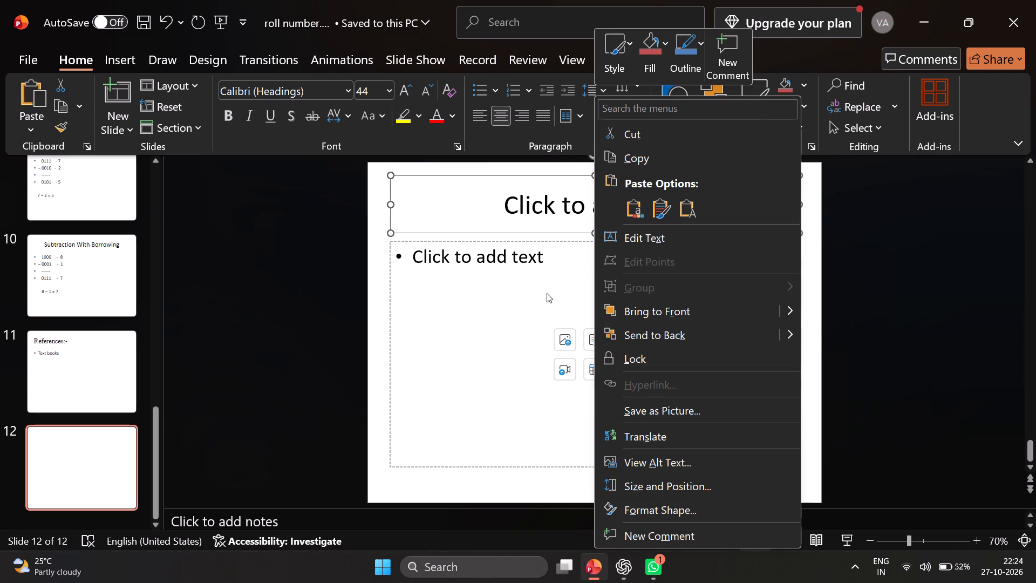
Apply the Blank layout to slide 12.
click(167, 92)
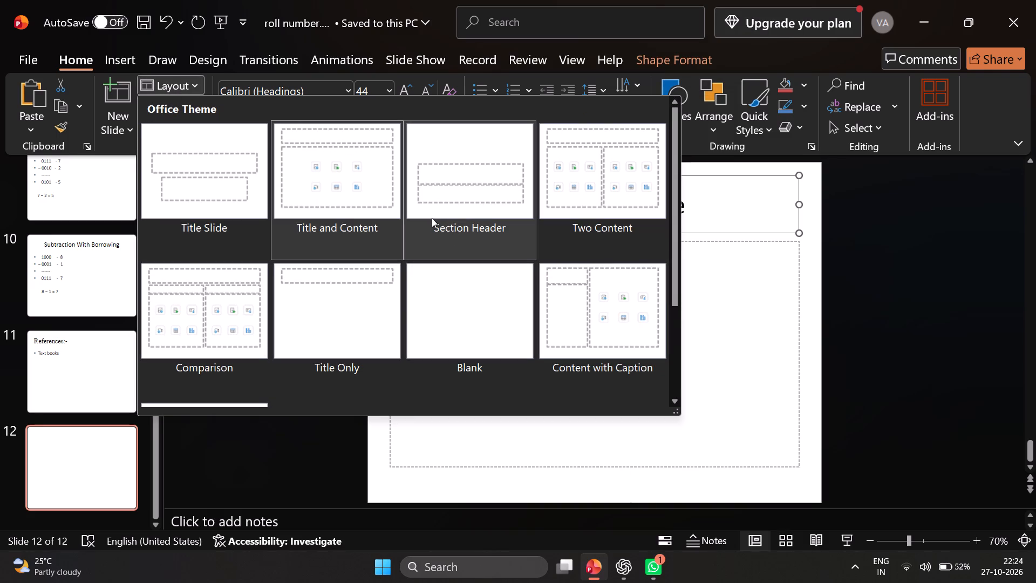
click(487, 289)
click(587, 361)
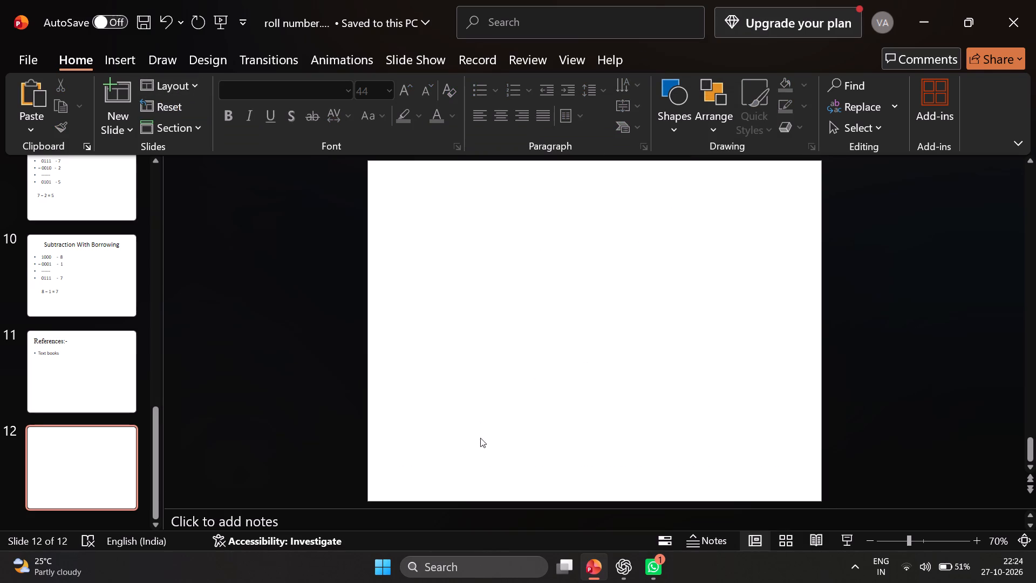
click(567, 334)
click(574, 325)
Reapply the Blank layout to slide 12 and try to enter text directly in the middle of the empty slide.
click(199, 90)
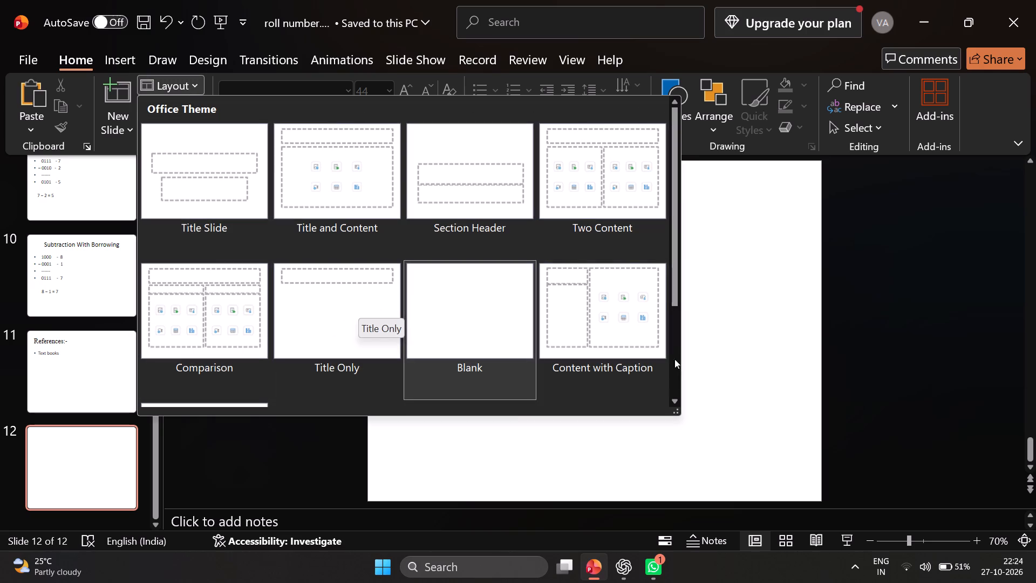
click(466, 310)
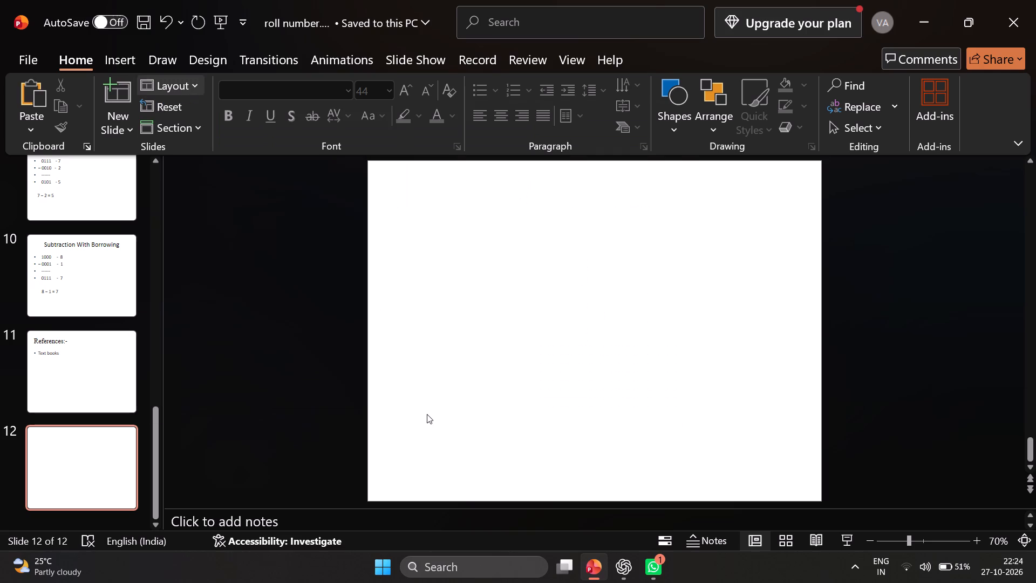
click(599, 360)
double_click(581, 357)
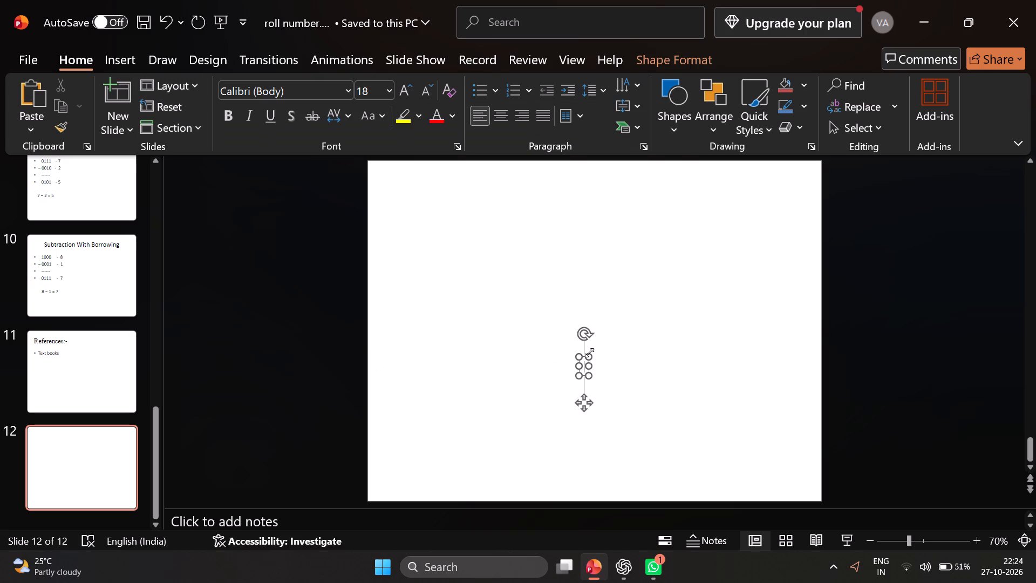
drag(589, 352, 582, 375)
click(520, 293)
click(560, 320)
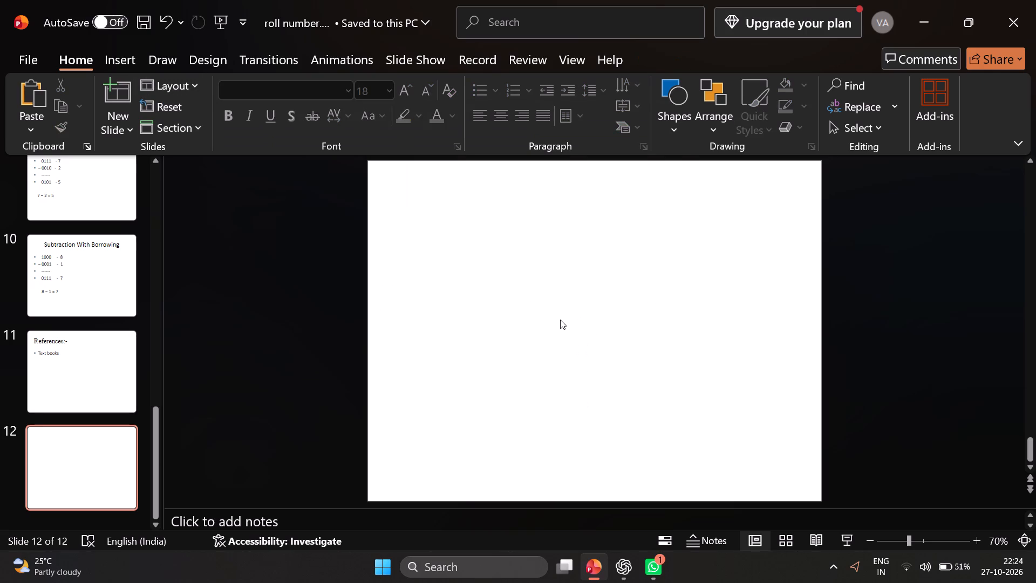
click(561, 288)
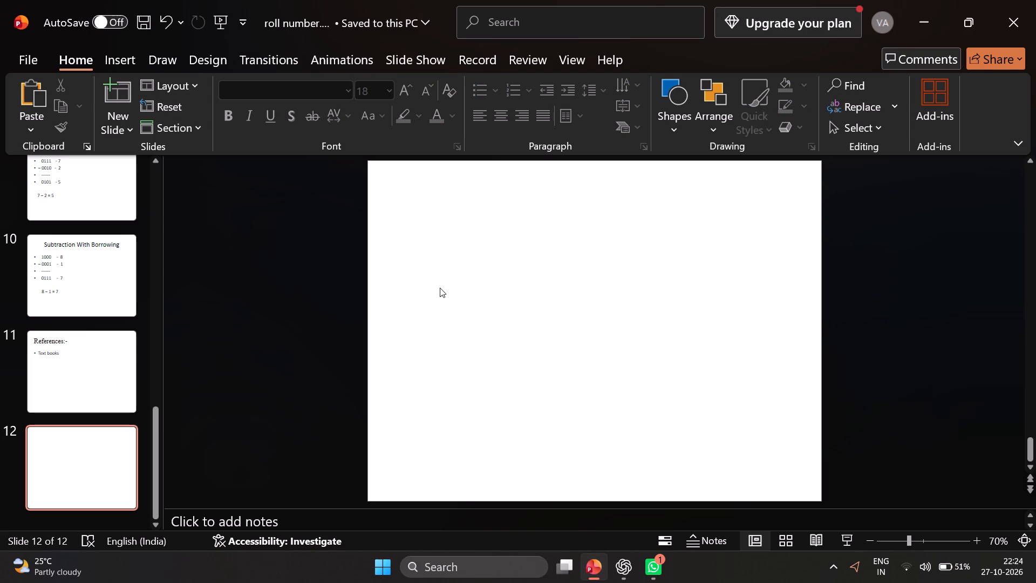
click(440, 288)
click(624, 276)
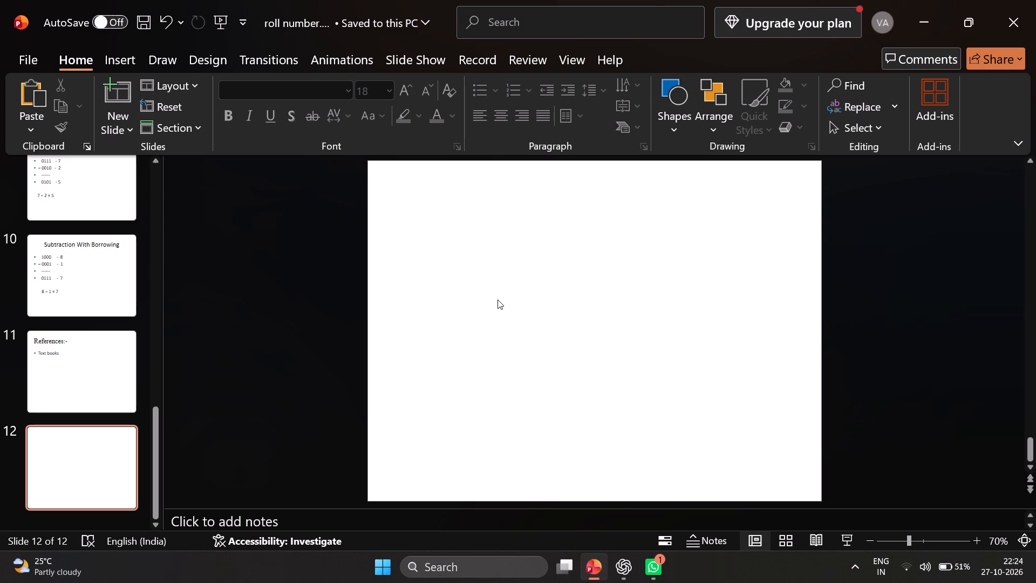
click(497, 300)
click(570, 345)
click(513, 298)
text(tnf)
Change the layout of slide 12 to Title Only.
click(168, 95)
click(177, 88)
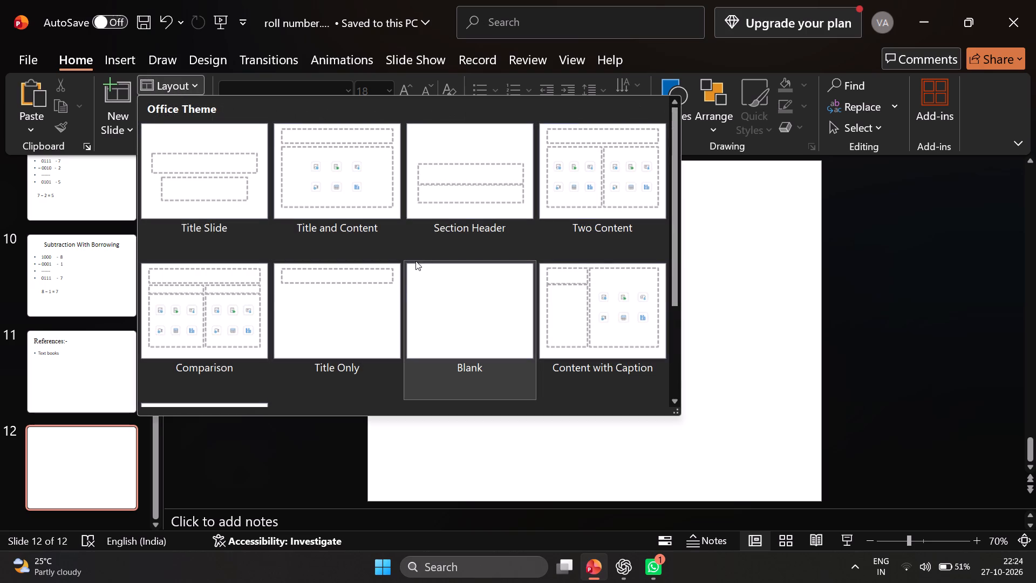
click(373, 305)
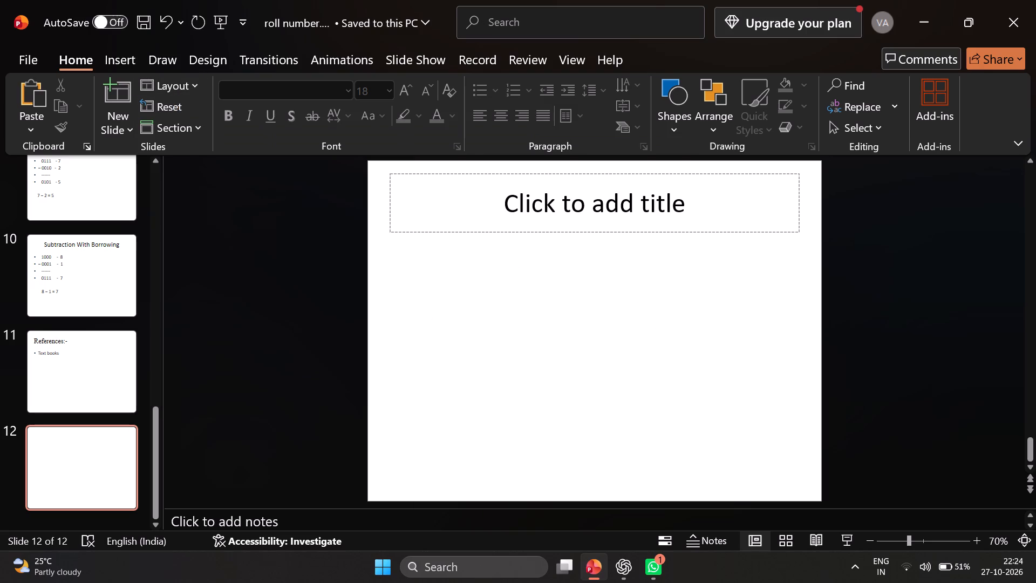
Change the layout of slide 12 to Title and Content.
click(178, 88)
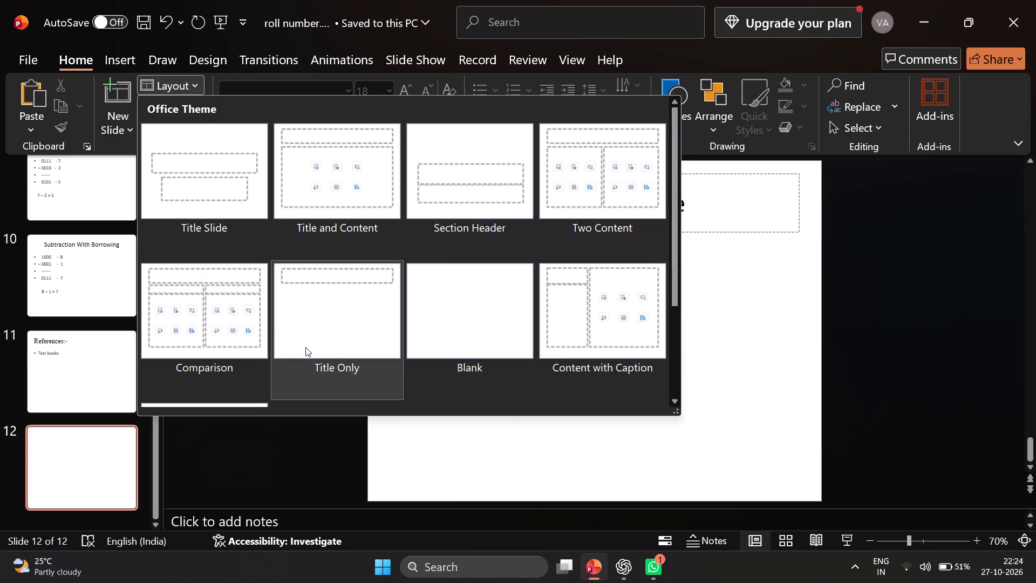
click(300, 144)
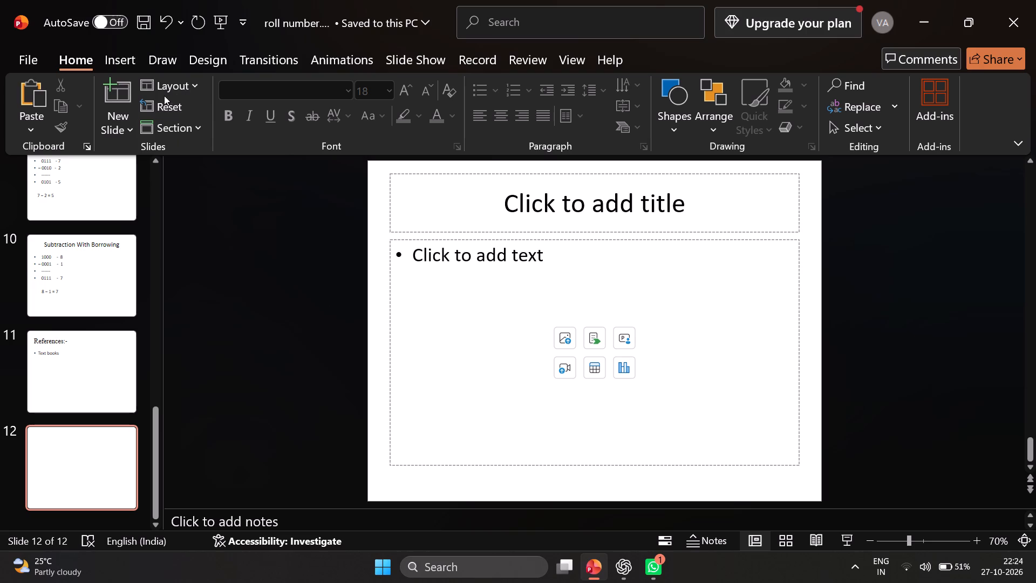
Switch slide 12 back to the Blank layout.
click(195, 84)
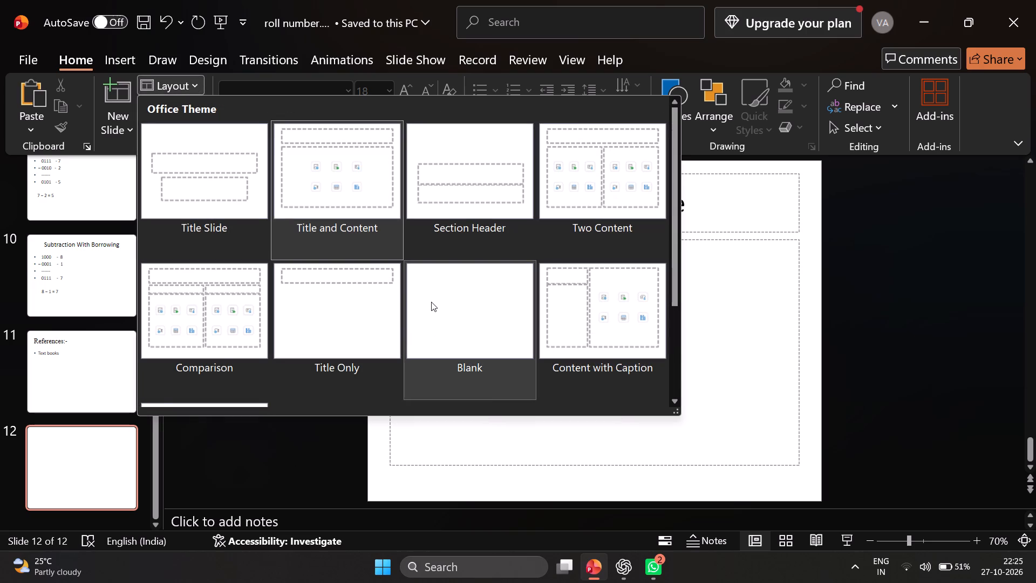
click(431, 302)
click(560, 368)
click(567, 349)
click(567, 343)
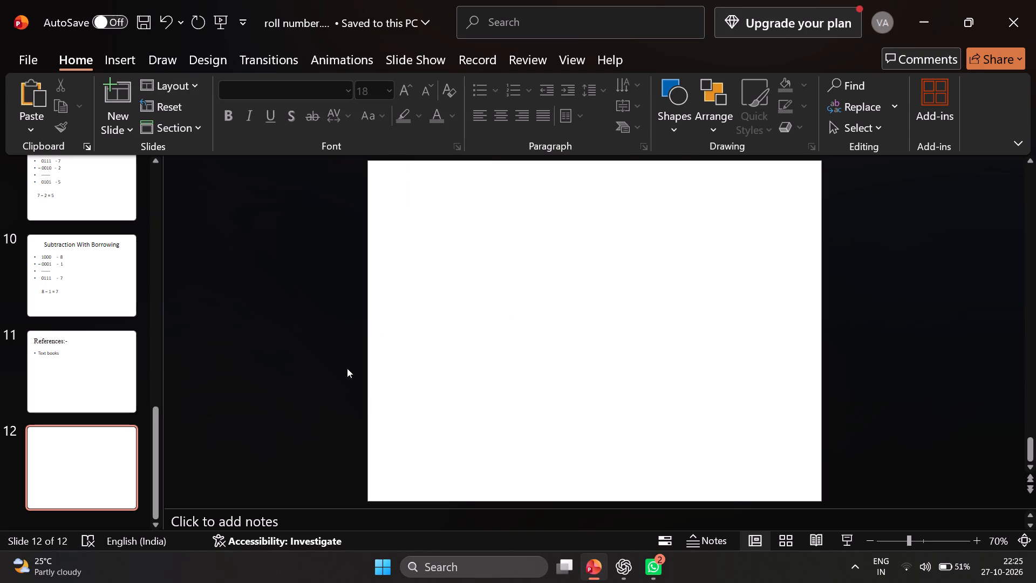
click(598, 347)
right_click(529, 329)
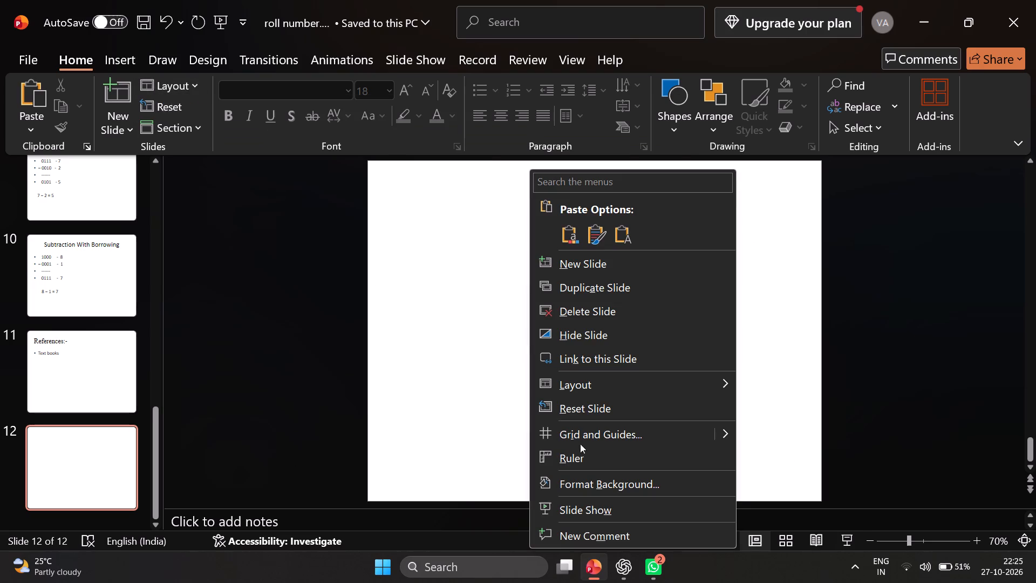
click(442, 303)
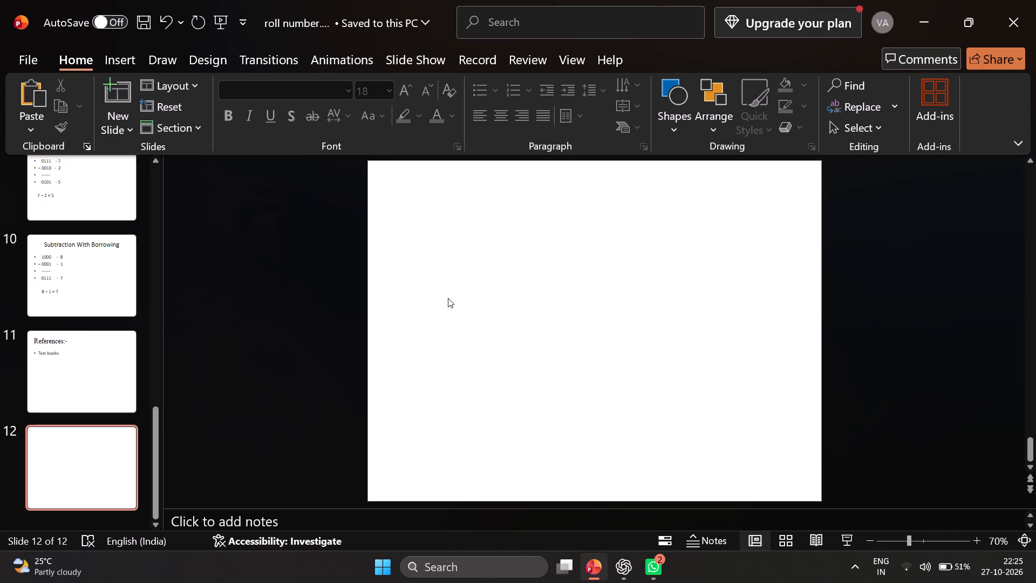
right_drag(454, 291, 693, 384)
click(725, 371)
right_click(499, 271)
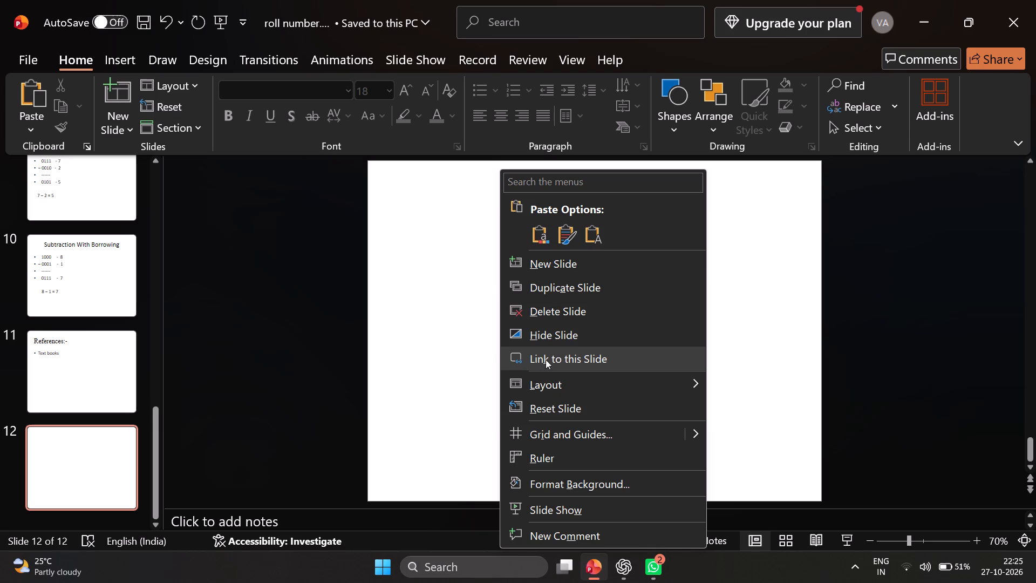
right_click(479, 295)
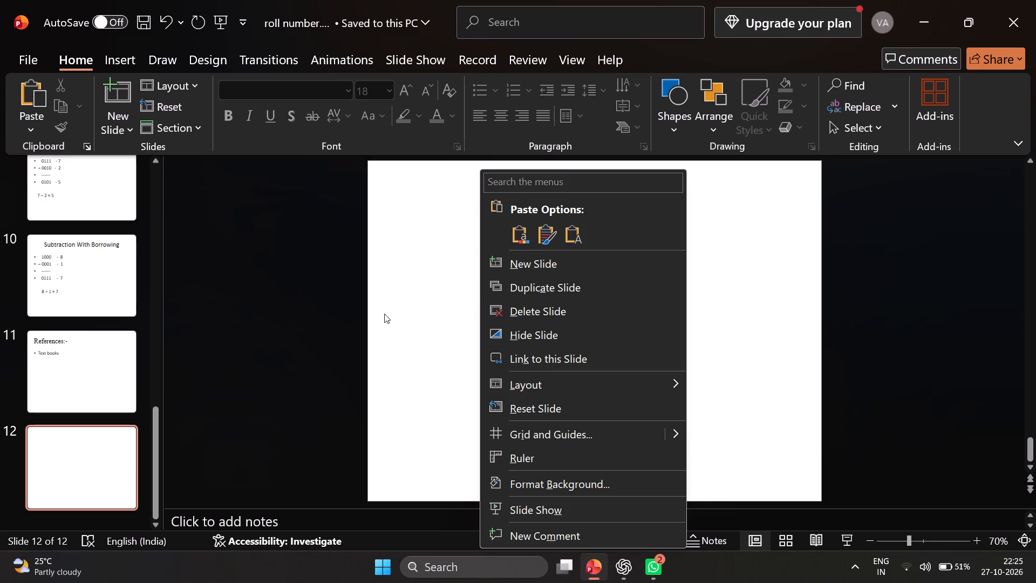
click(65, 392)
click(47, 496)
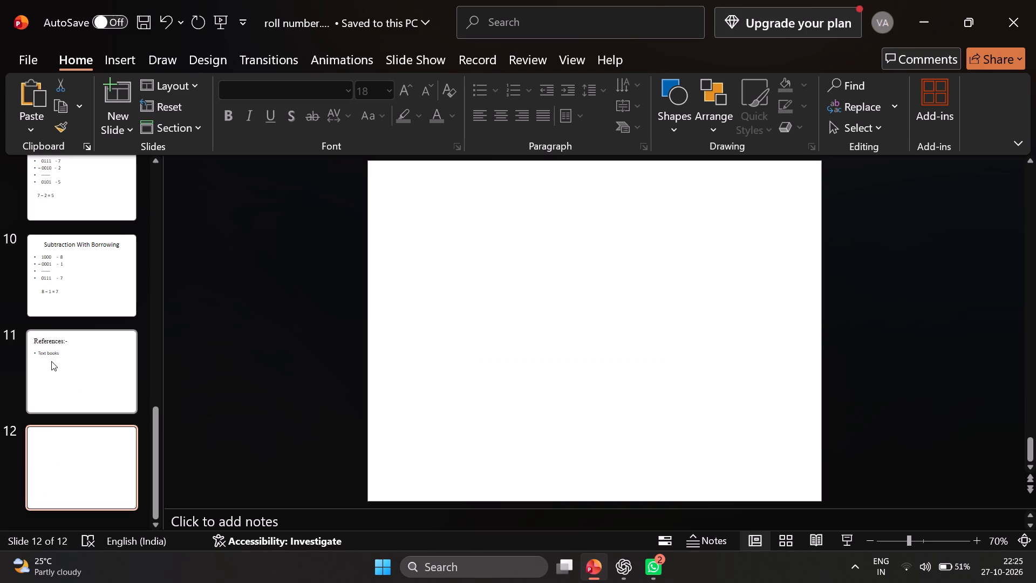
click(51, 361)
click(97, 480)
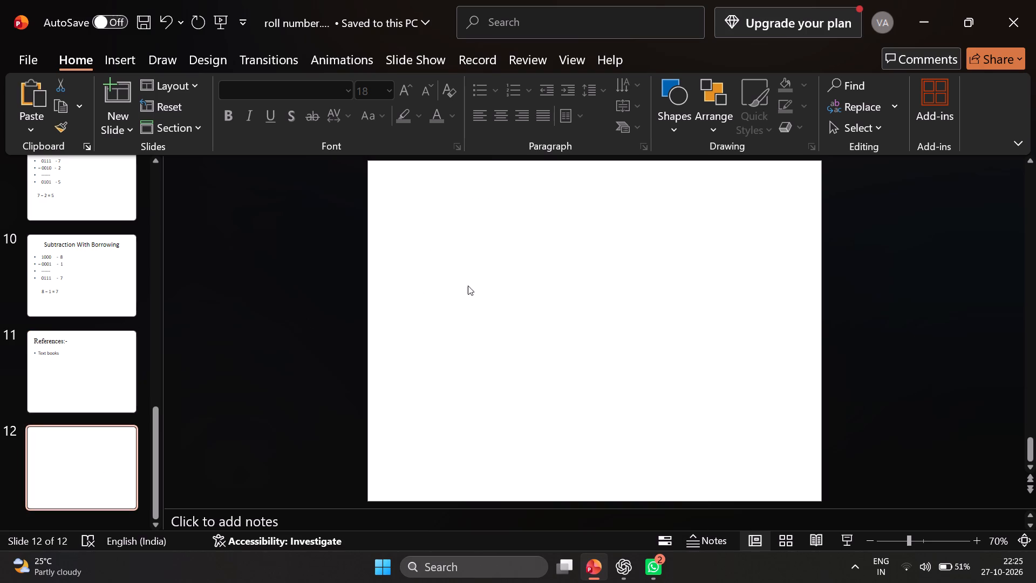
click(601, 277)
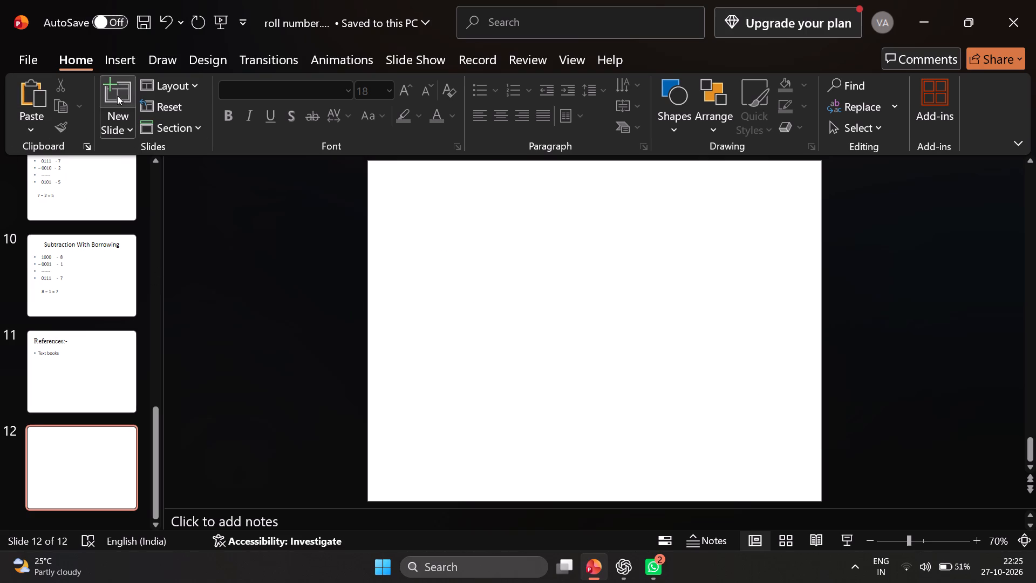
Apply the Title and Content layout to slide 12.
click(171, 86)
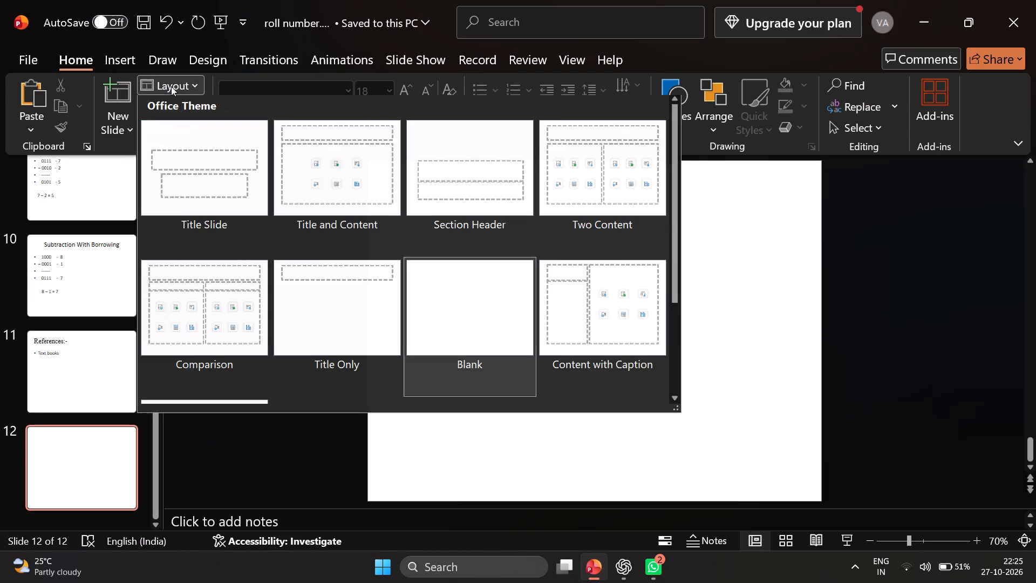
click(299, 154)
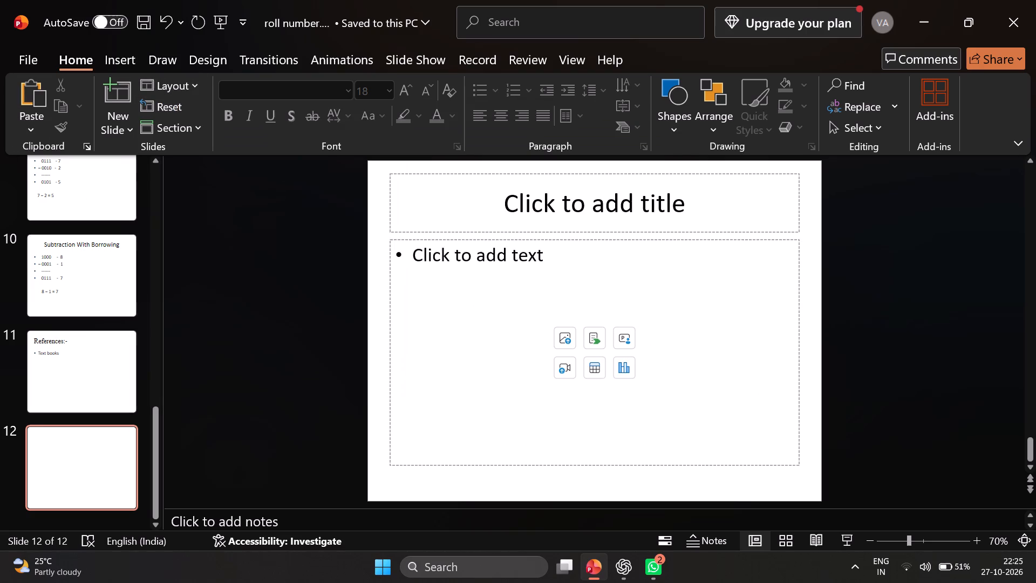
Set the text start in slide 12's content placeholder three blank lines down, indented with about fifteen spaces.
click(622, 413)
click(553, 338)
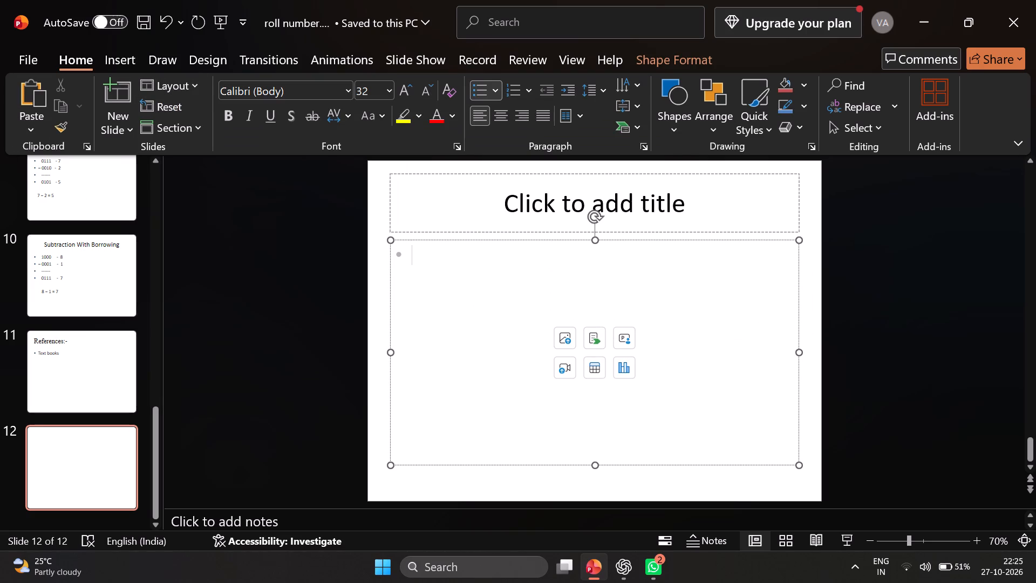
key(Return)
key(Return)
key(Return)
key(Return)
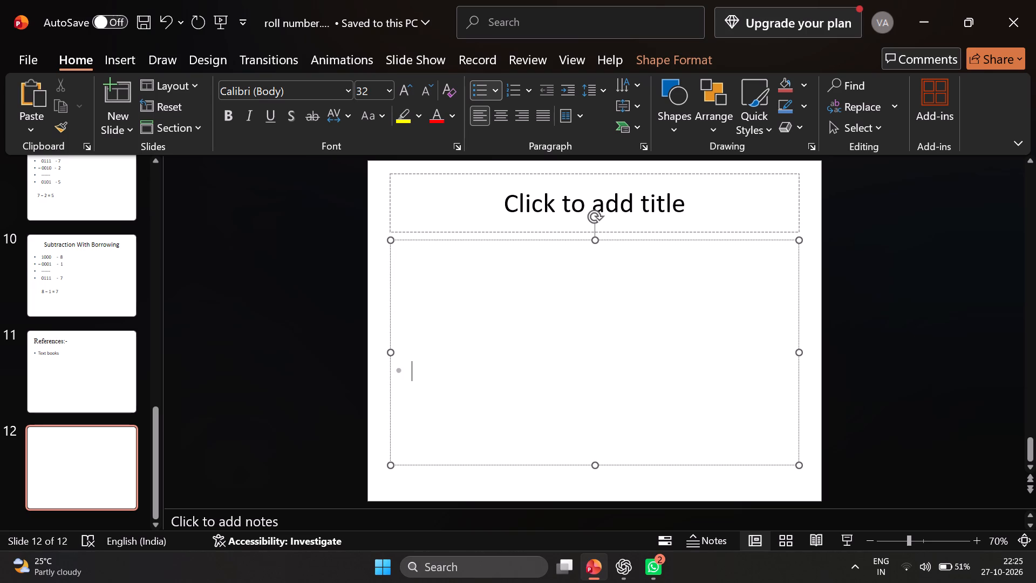
key(BackSpace)
key(BackSpace)
key(space)
key(space)
key(space)
key(space)
key(space)
key(space)
key(space)
key(space)
key(space)
key(space)
key(space)
key(space)
key(space)
key(space)
key(space)
click(501, 209)
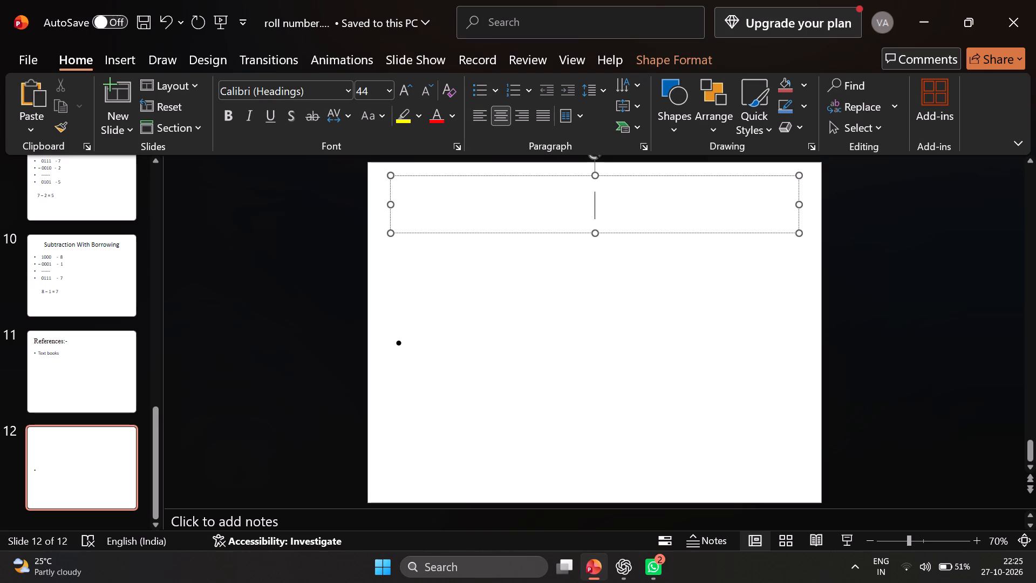
click(478, 346)
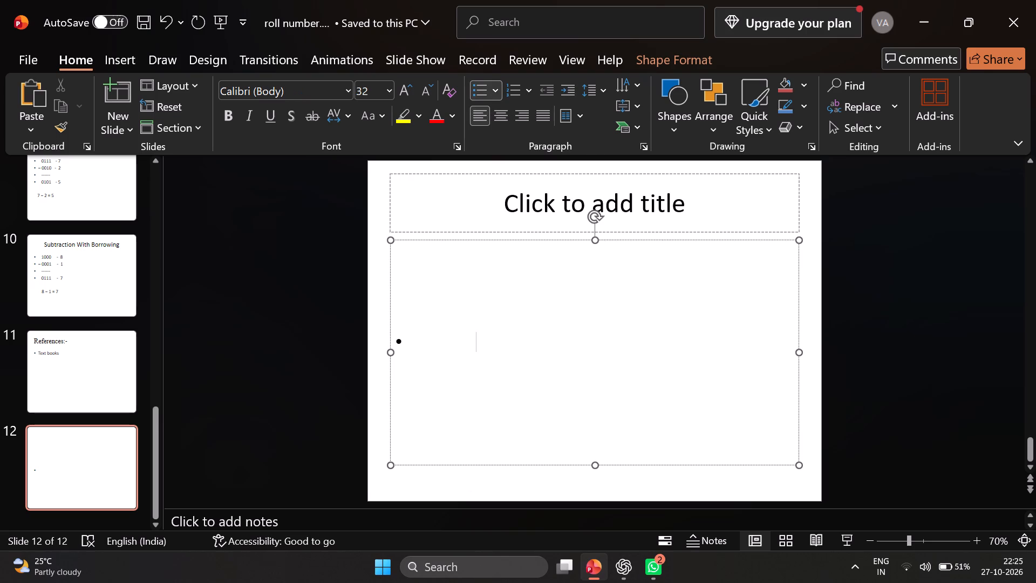
Enter "Thank you" at the indented position in slide 12's content placeholder.
text(Th)
key(BackSpace)
key(BackSpace)
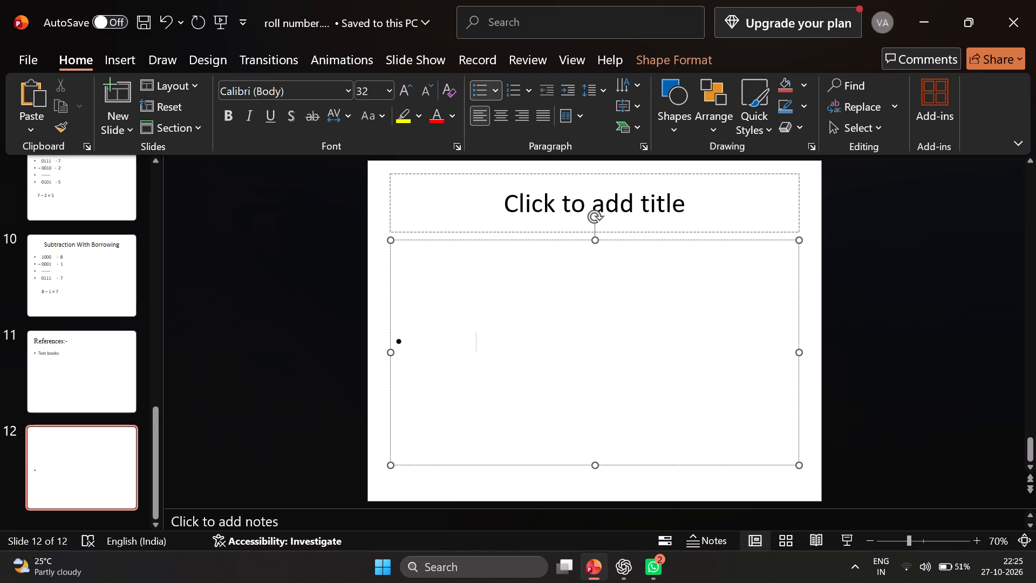
text(th)
key(BackSpace)
key(BackSpace)
text(THan)
key(BackSpace)
key(BackSpace)
key(BackSpace)
key(BackSpace)
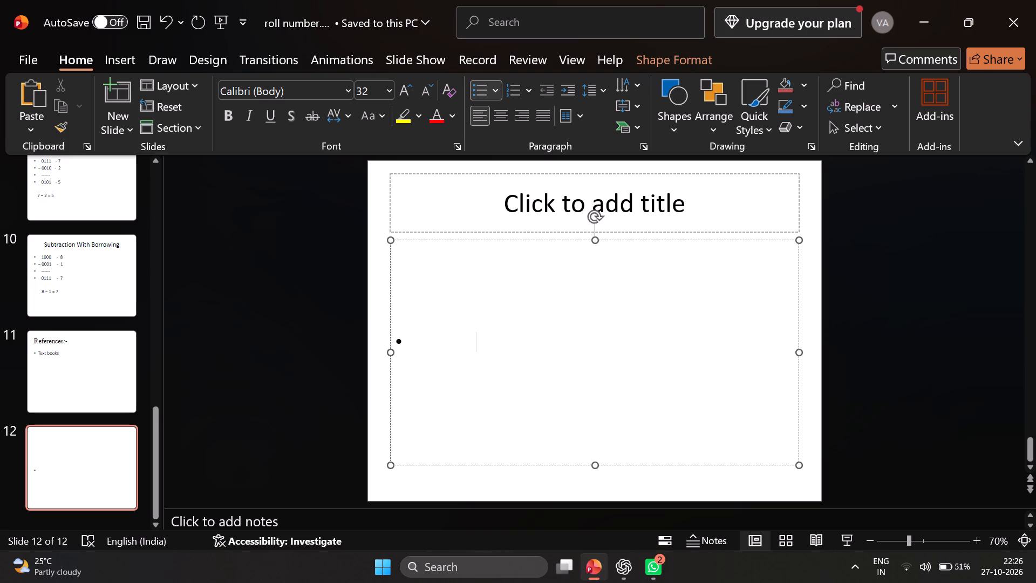
text(Thank)
key(space)
text(oyu)
key(space)
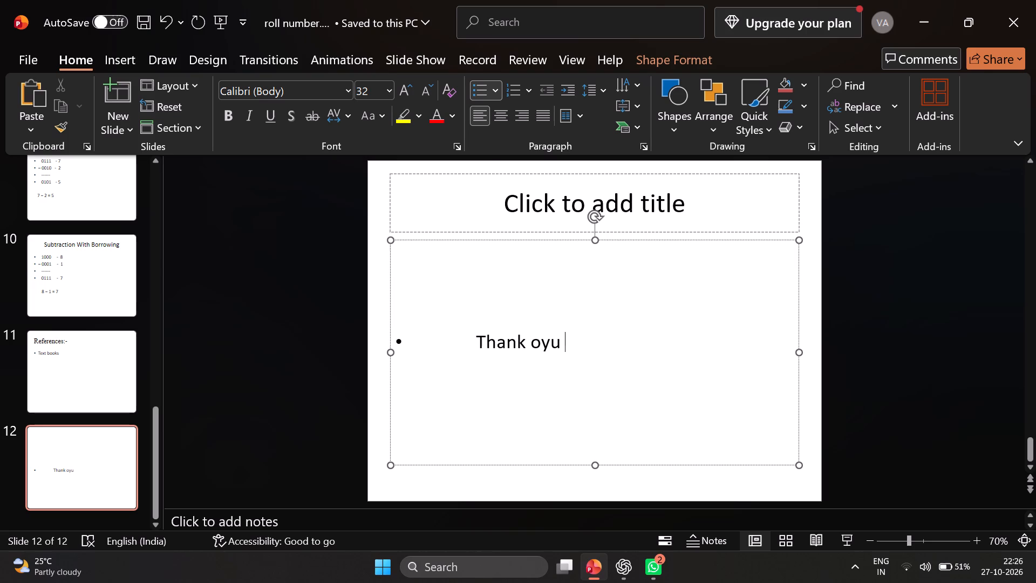
key(BackSpace)
key(BackSpace)
key(BackSpace)
key(BackSpace)
key(BackSpace)
key(space)
text(youm)
key(space)
key(BackSpace)
key(space)
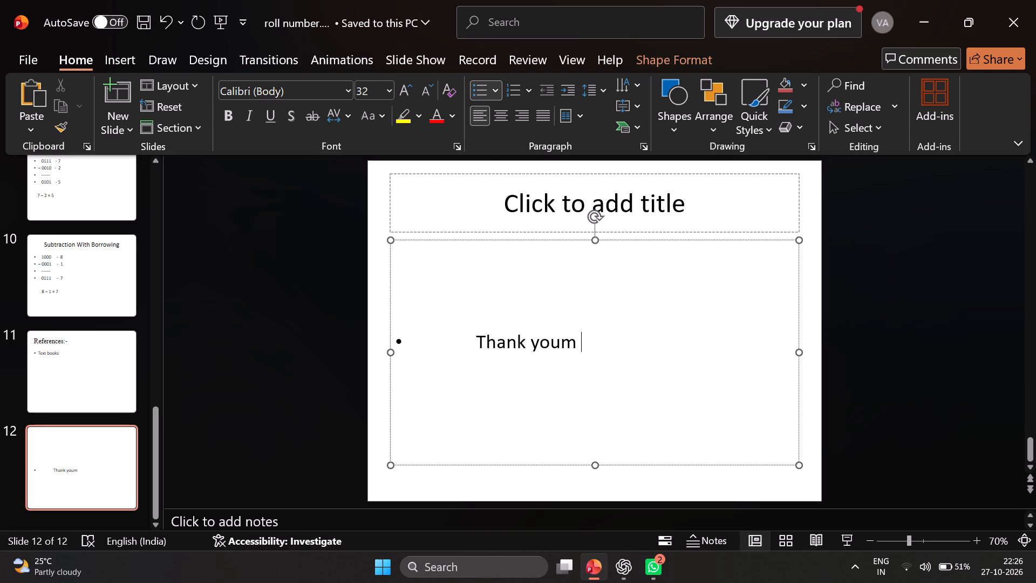
key(BackSpace)
key(BackSpace)
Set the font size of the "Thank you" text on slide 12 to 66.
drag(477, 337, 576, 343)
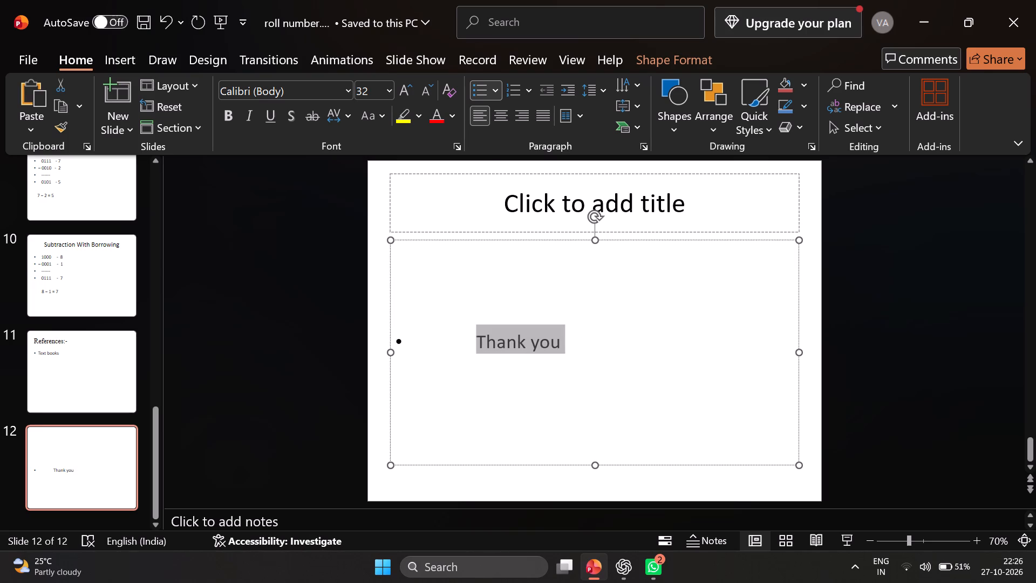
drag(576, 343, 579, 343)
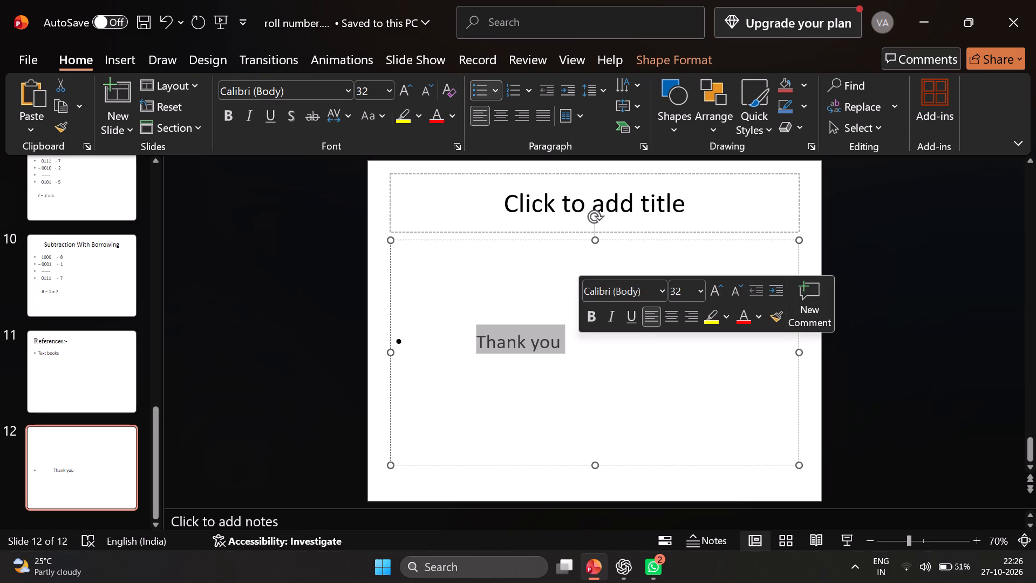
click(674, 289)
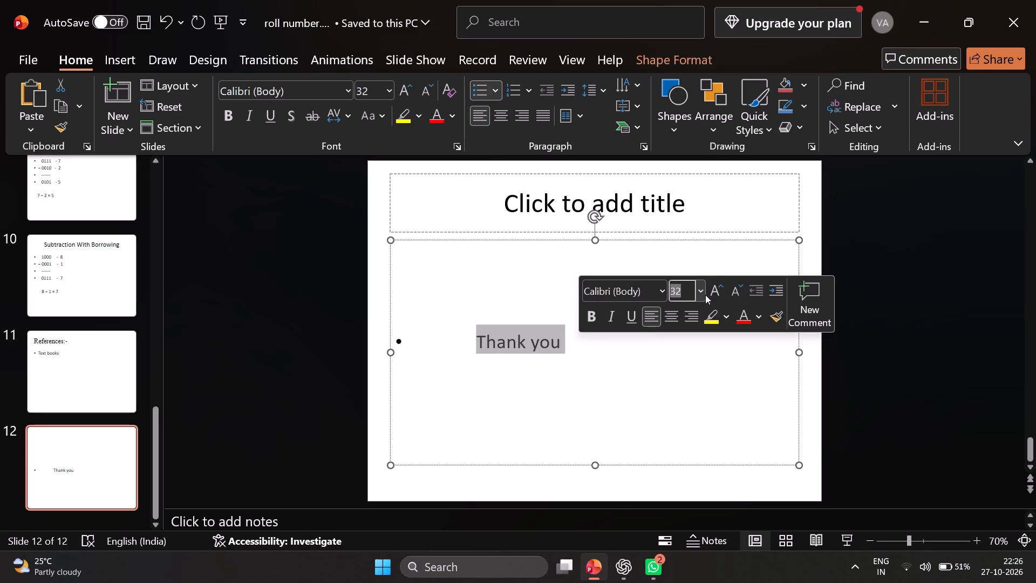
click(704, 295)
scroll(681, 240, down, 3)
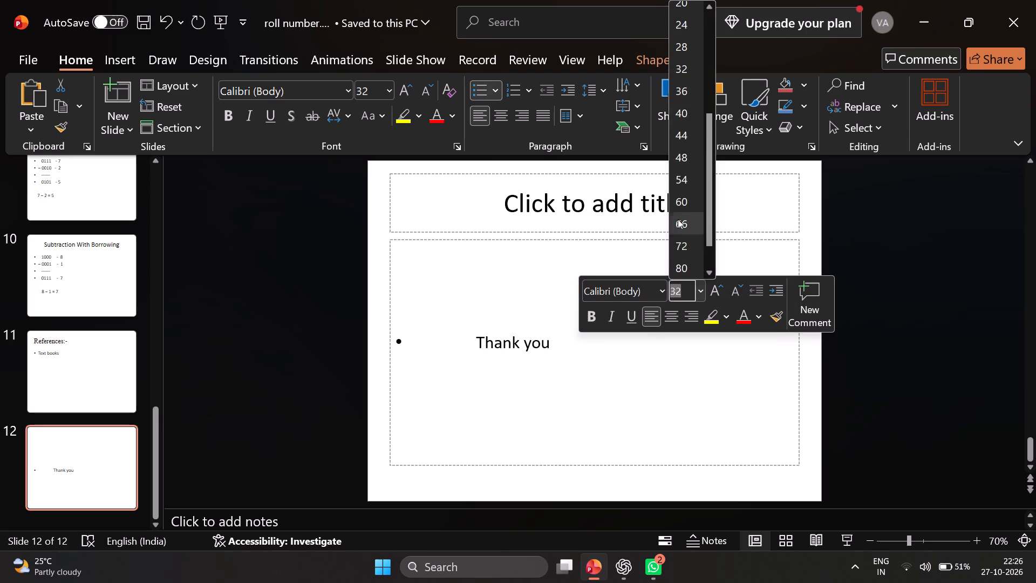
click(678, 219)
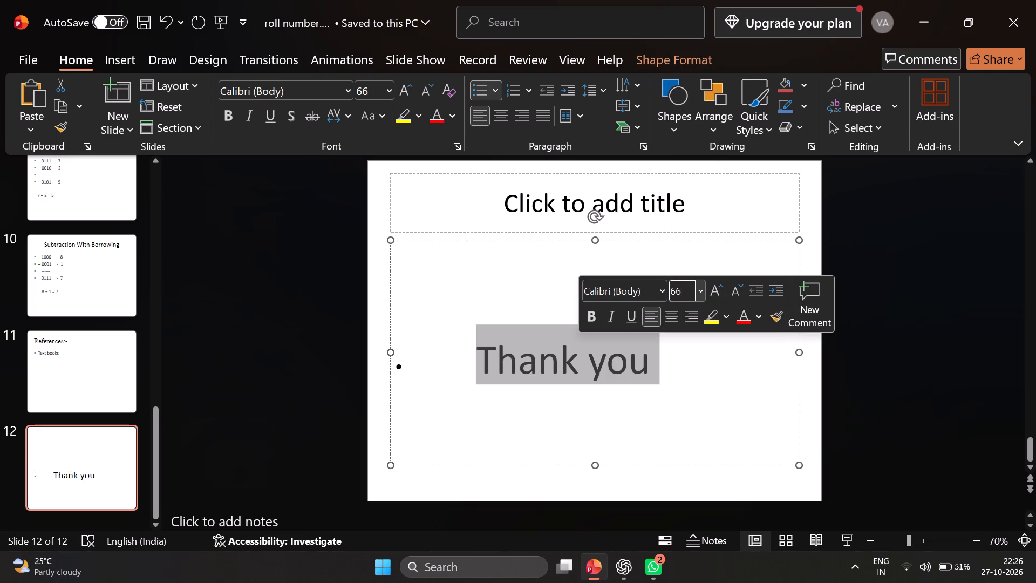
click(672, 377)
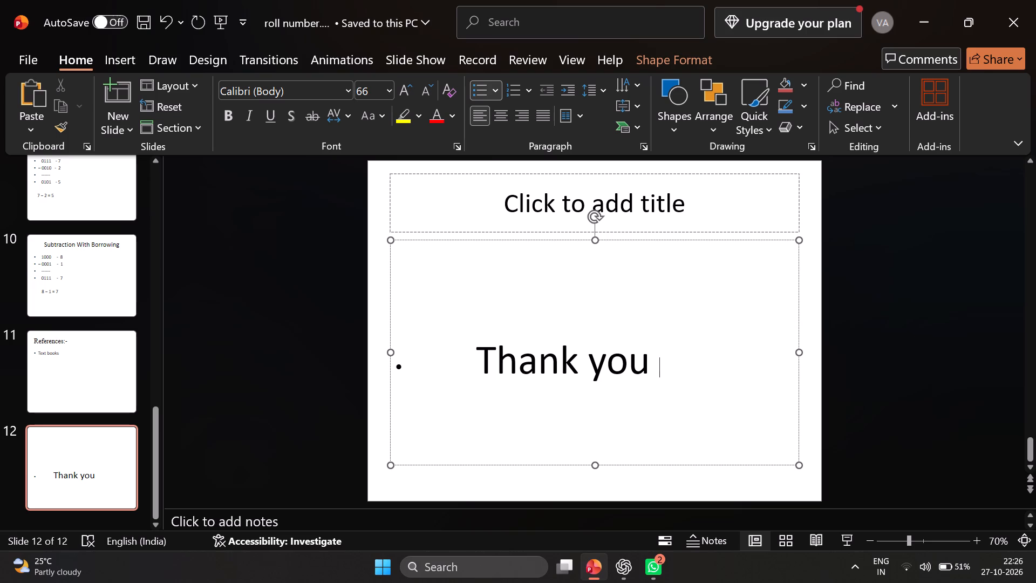
Set the font size of the "Thank you" text on slide 12 to 96.
click(474, 355)
key(Up)
key(Down)
drag(474, 350, 645, 372)
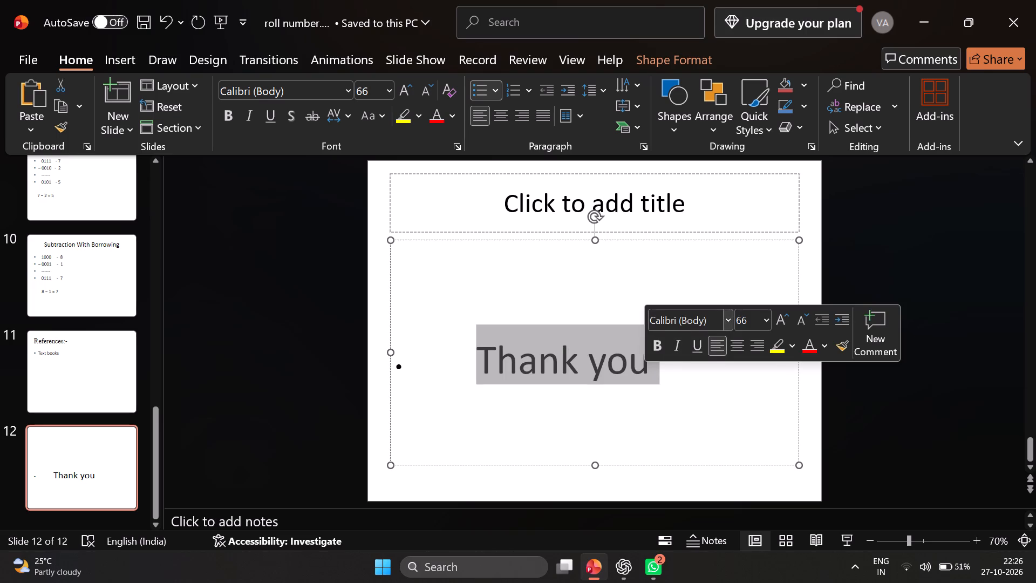
click(749, 315)
click(768, 321)
scroll(779, 215, down, 3)
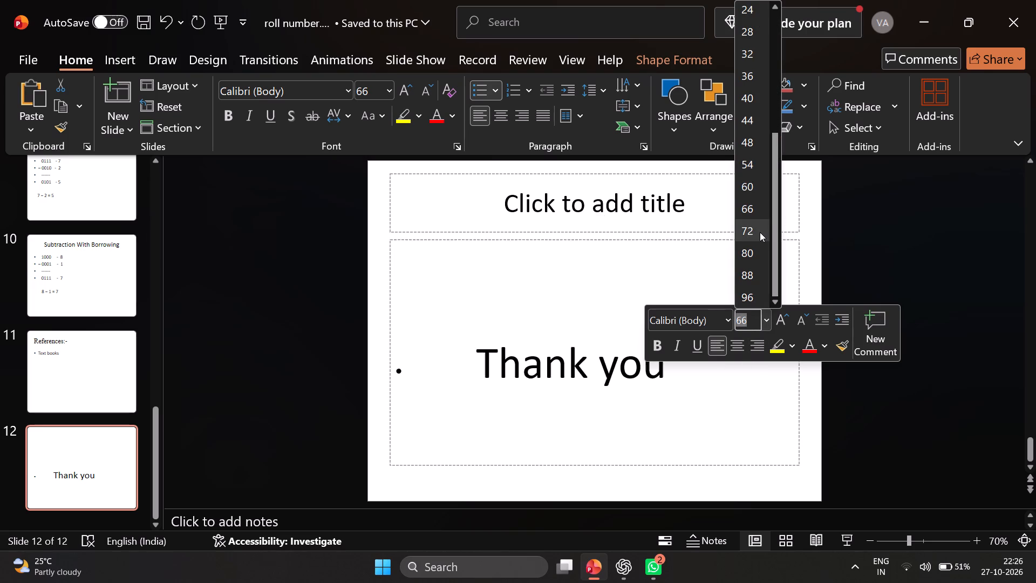
scroll(760, 232, down, 3)
click(751, 296)
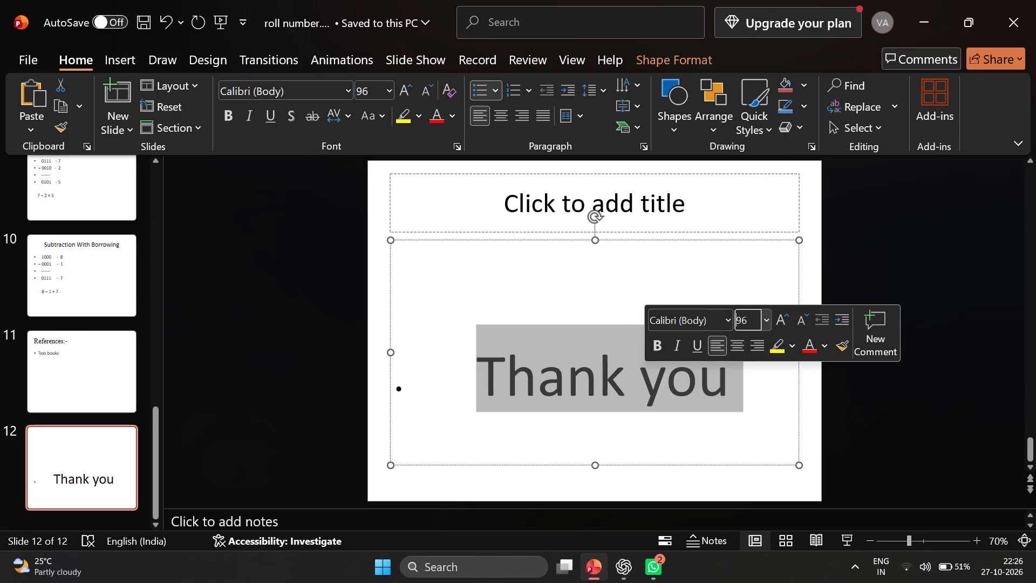
click(536, 301)
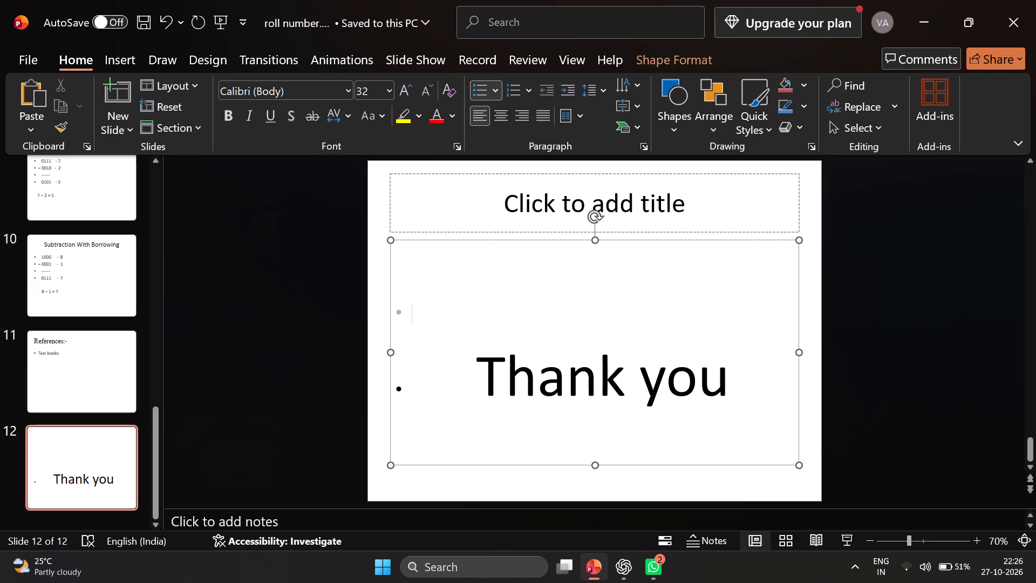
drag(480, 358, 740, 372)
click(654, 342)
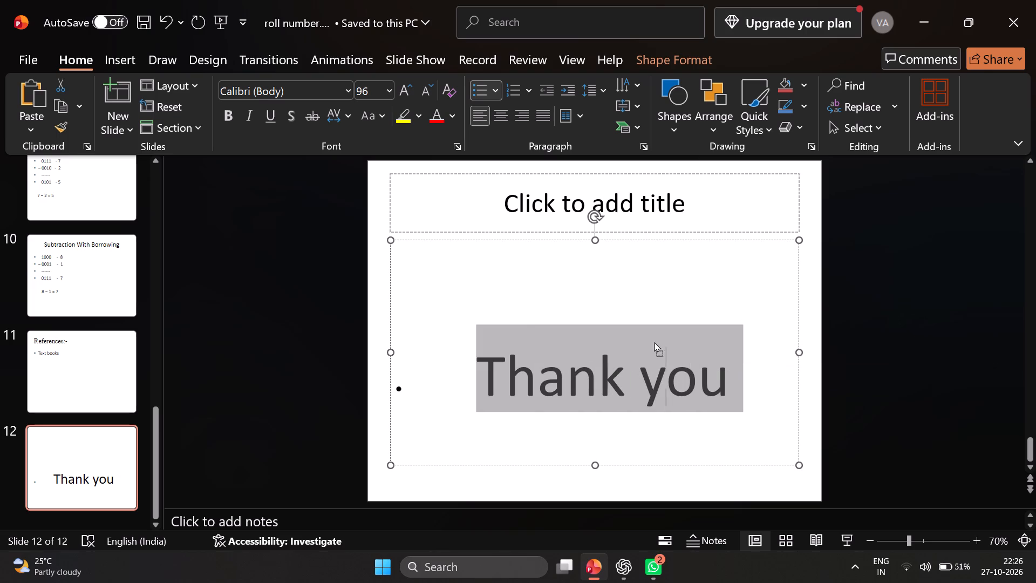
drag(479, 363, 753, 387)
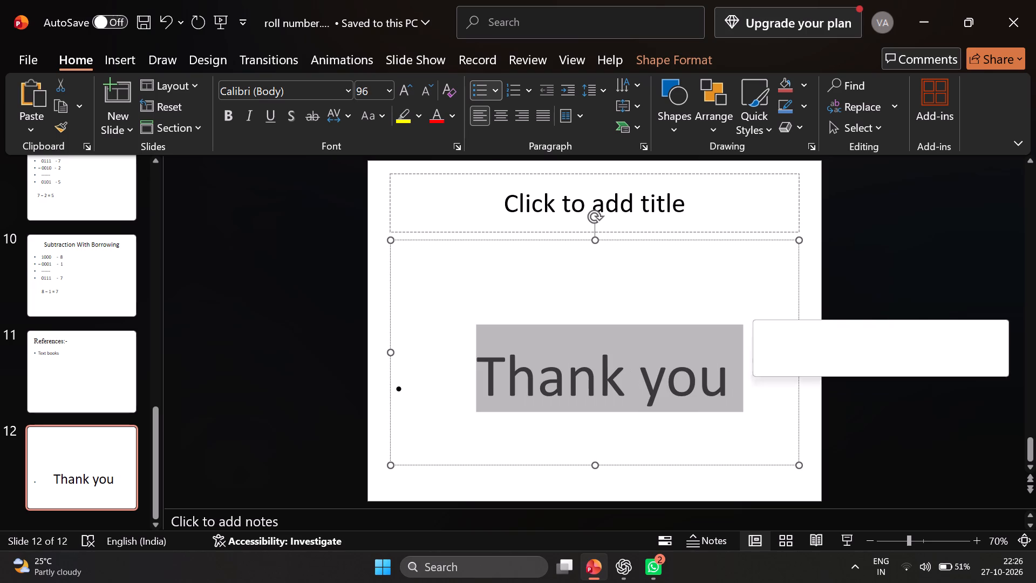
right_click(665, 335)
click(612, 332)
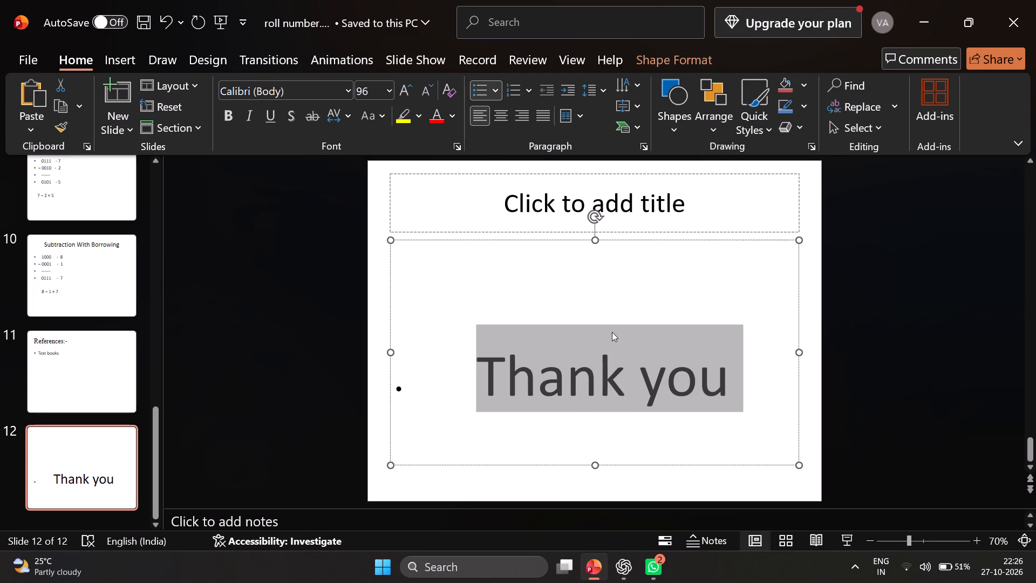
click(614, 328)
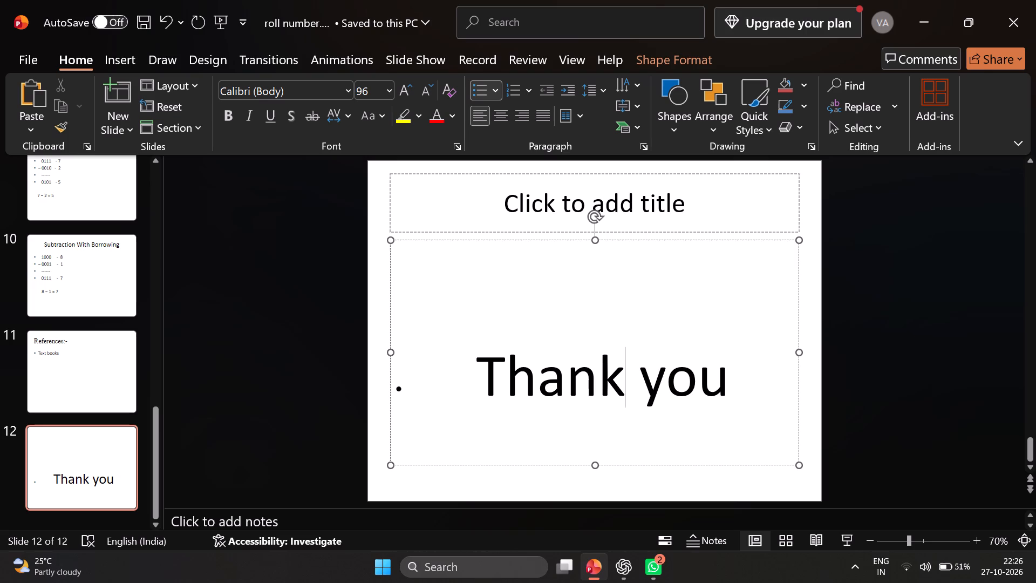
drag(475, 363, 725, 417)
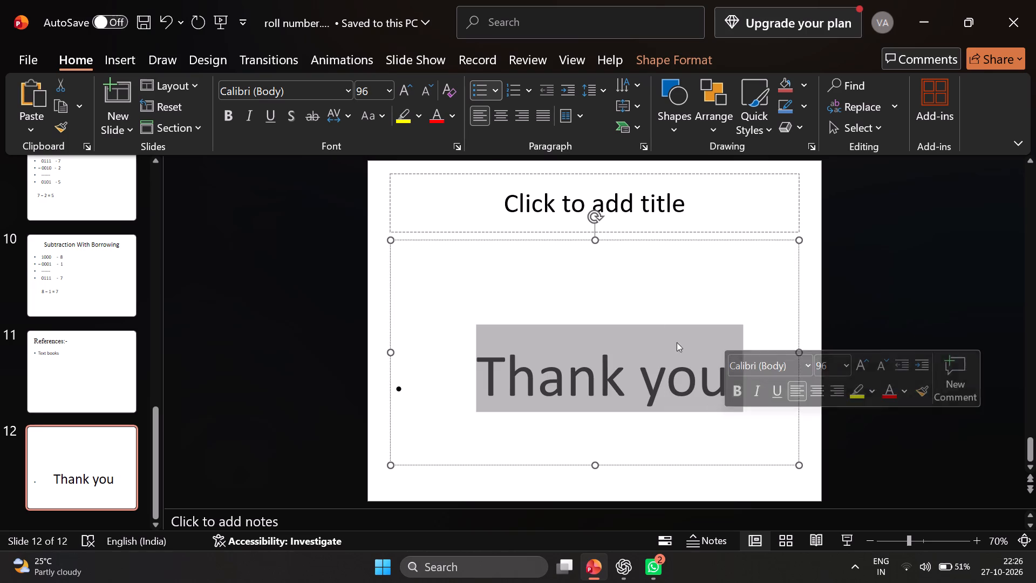
Move the "Thank you" text box on slide 12 up over the title area, keeping it horizontally centred.
click(629, 279)
drag(590, 236, 581, 188)
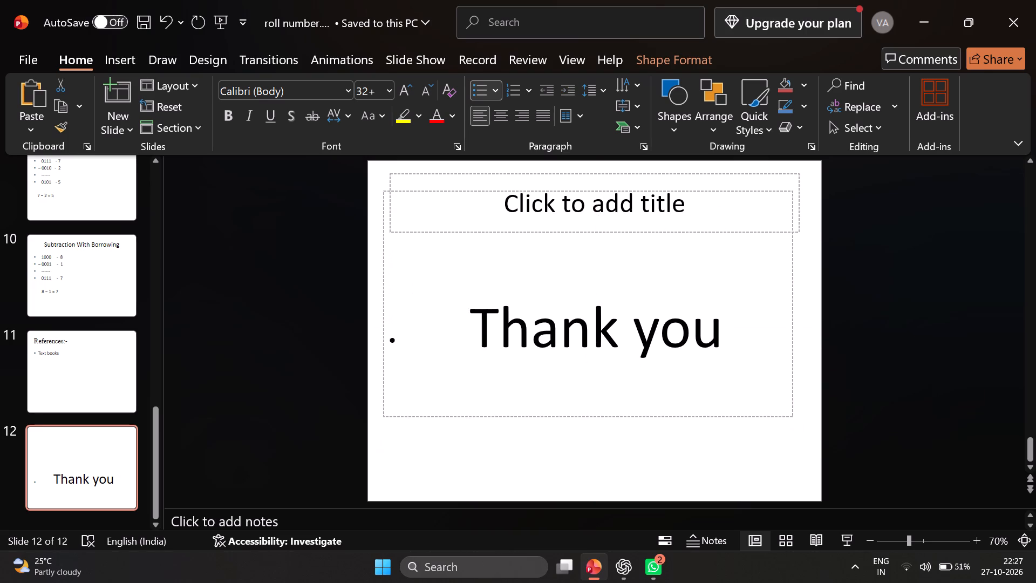
drag(581, 188, 590, 183)
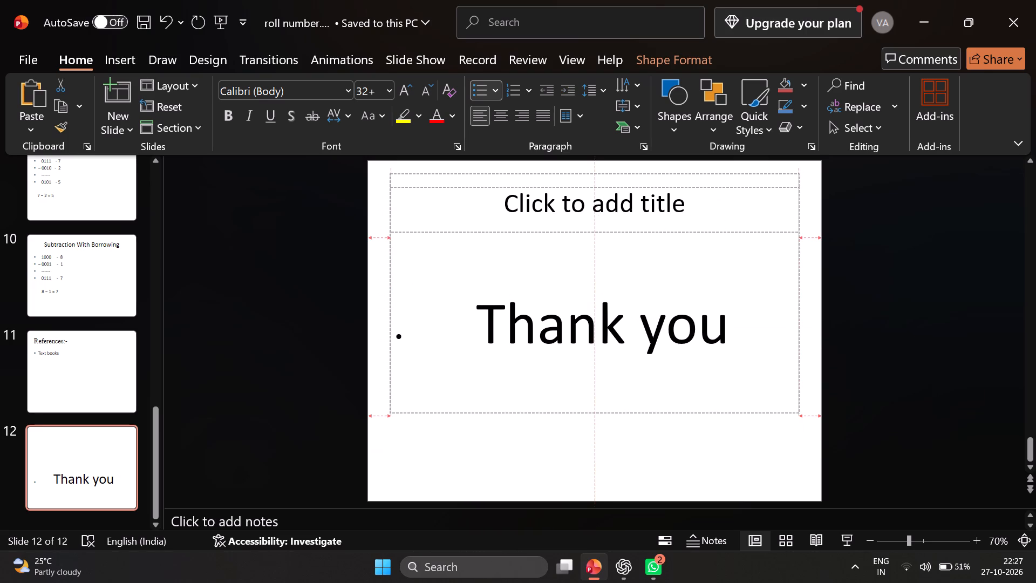
drag(590, 183, 590, 184)
Lower the top edge of slide 12's "Thank you" text box slightly so the text sits nearer the slide's middle.
click(568, 262)
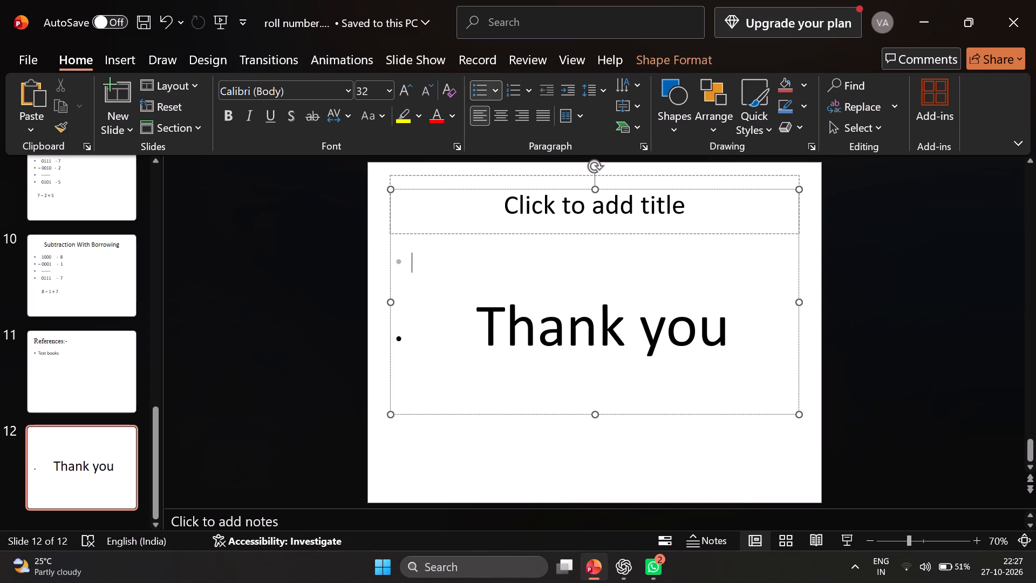
click(588, 280)
drag(595, 191, 591, 197)
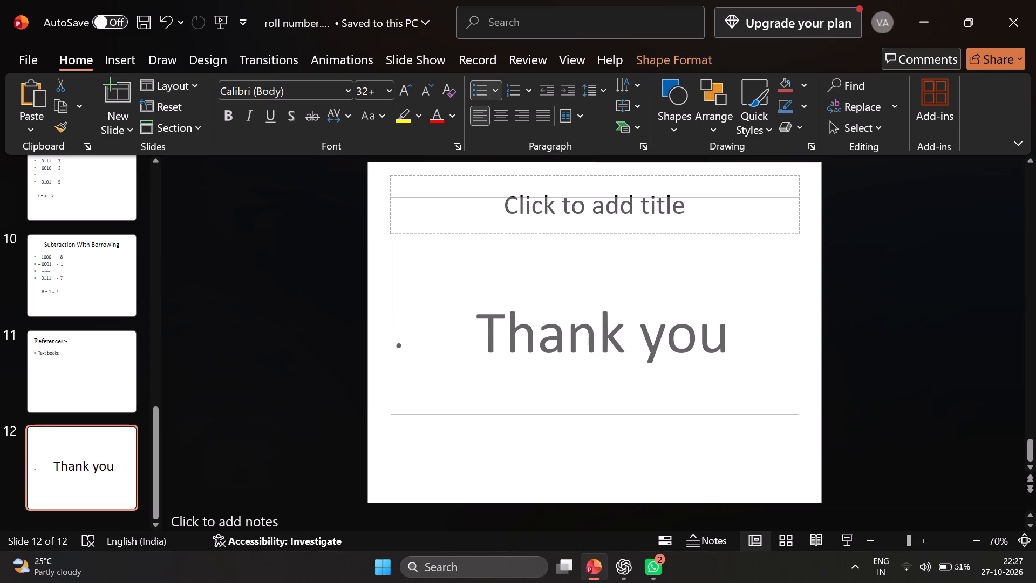
drag(591, 197, 586, 203)
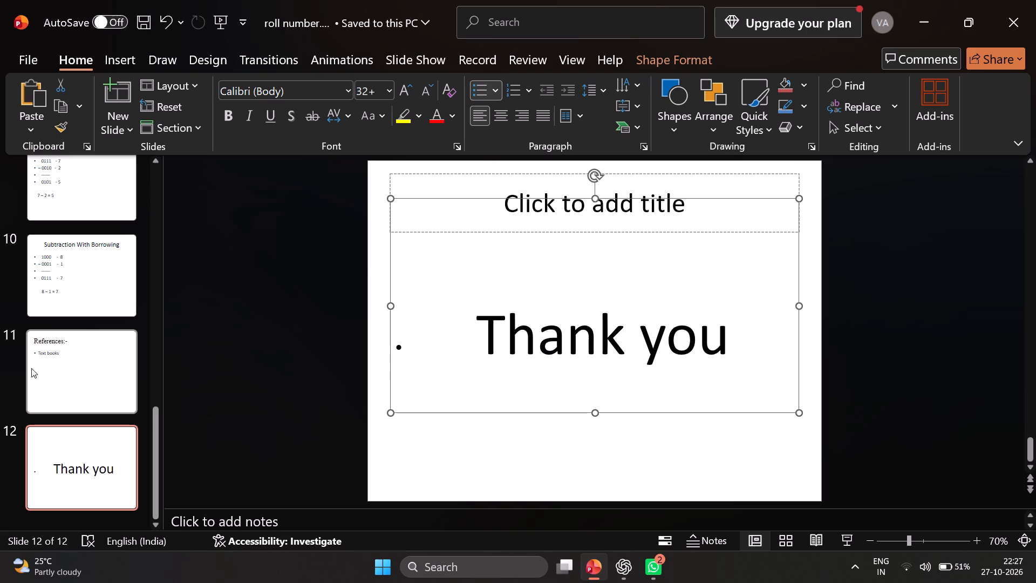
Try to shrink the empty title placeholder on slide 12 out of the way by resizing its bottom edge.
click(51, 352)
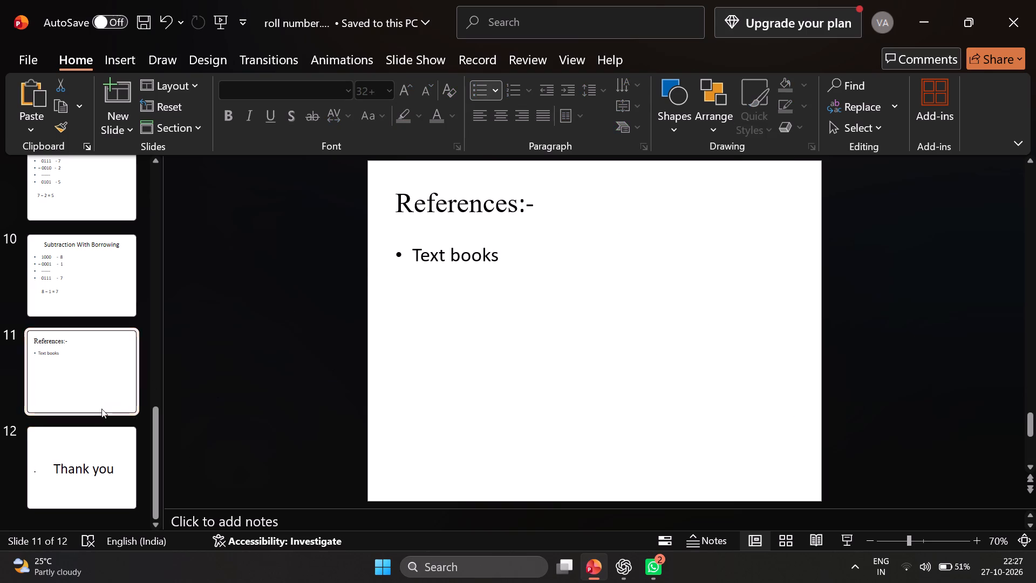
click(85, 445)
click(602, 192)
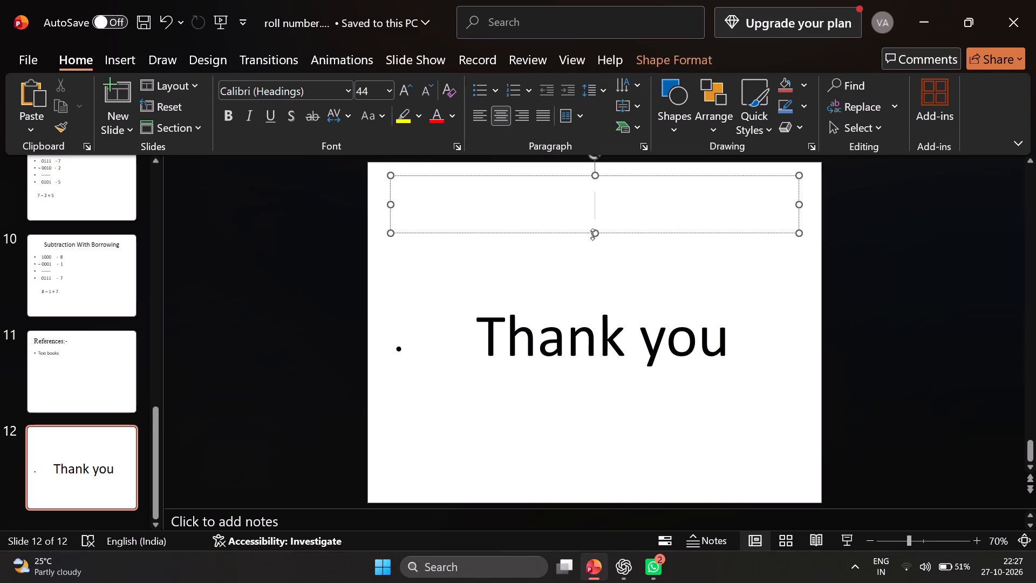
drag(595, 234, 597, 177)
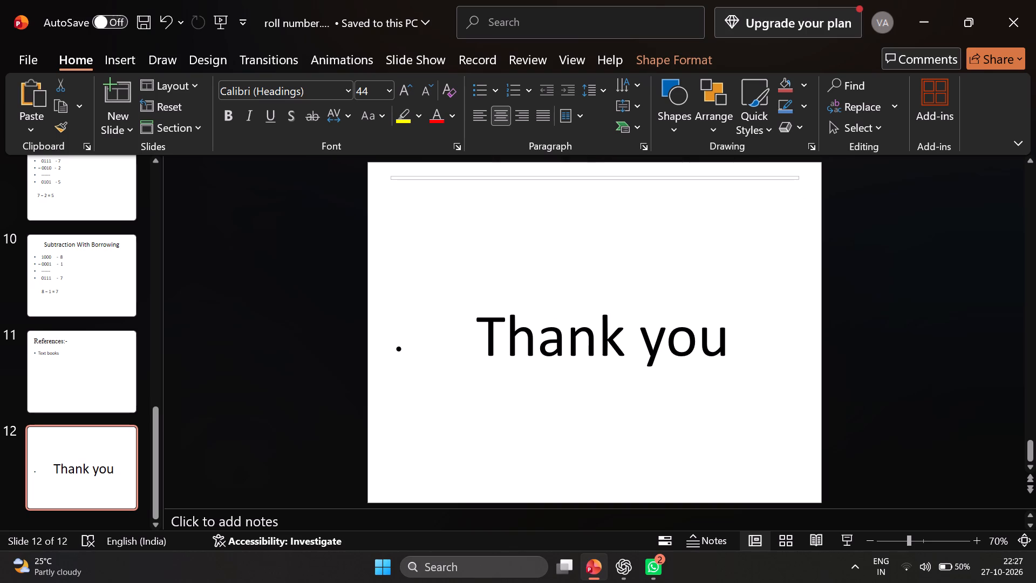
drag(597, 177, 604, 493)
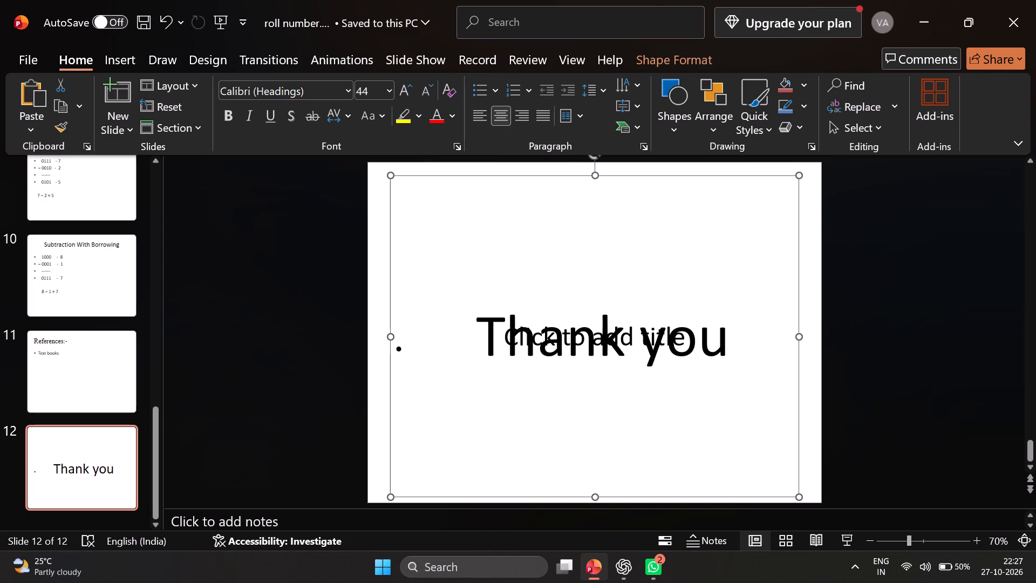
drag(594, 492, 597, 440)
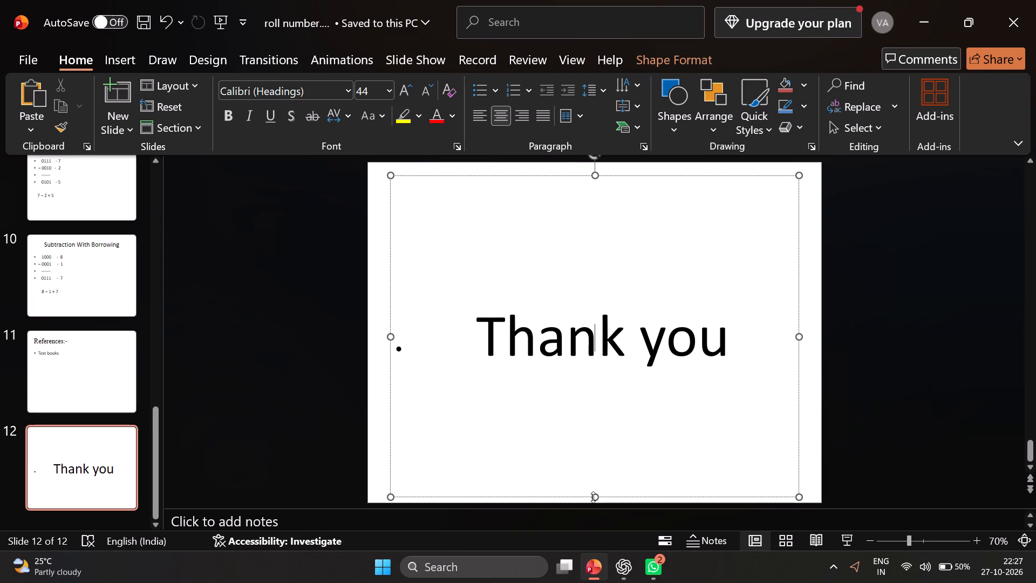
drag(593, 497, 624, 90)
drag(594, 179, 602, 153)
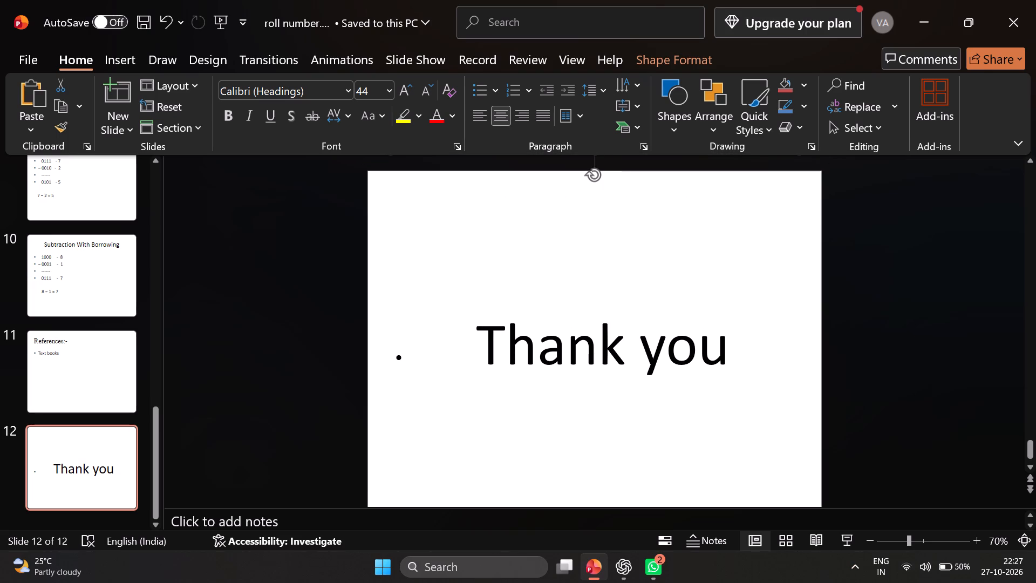
Cut the empty title placeholder from slide 12.
right_click(597, 173)
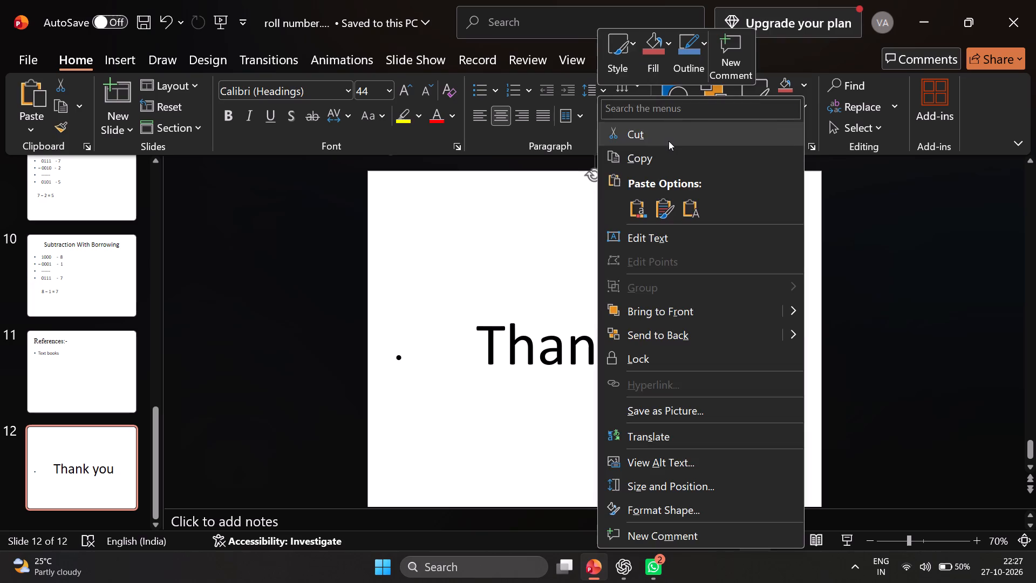
click(669, 141)
click(638, 215)
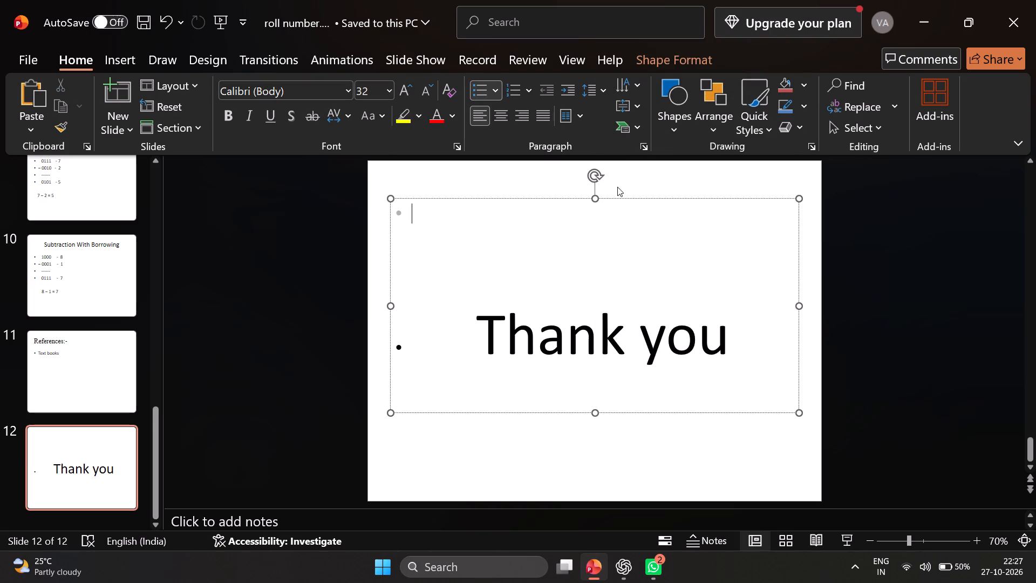
Remove the bullet in front of "Thank you" on slide 12.
click(413, 351)
key(F12)
key(BackSpace)
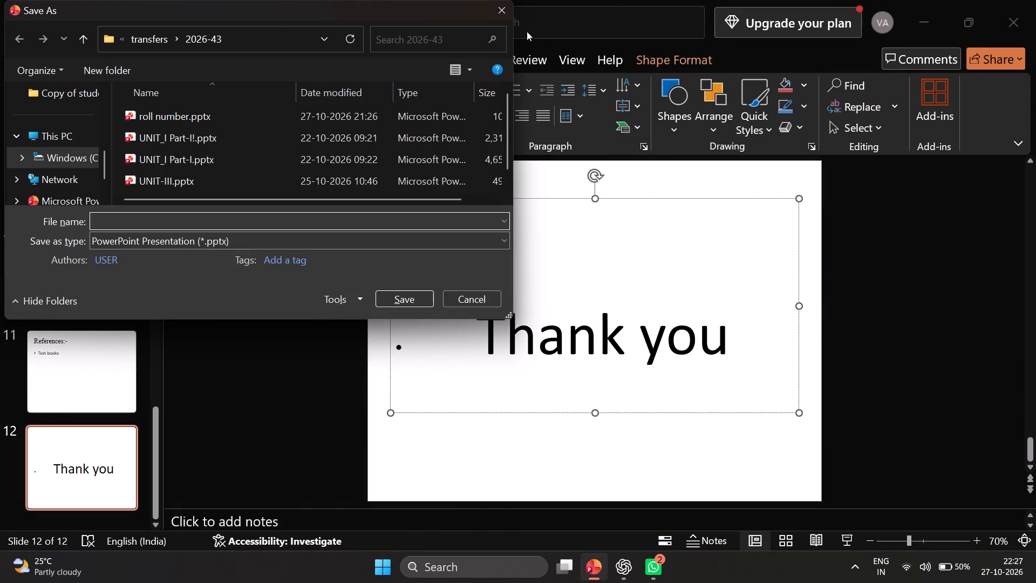
click(506, 19)
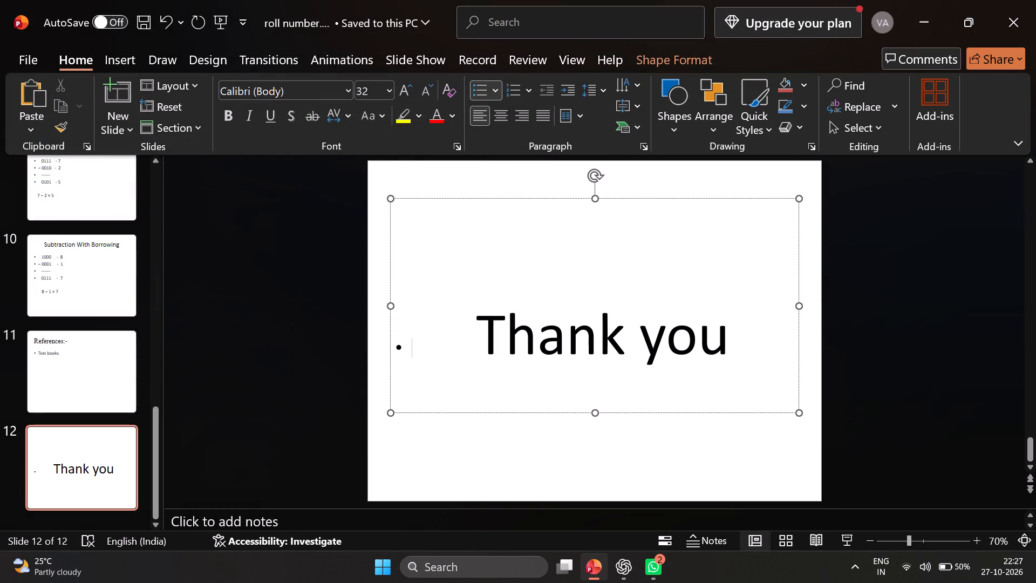
key(BackSpace)
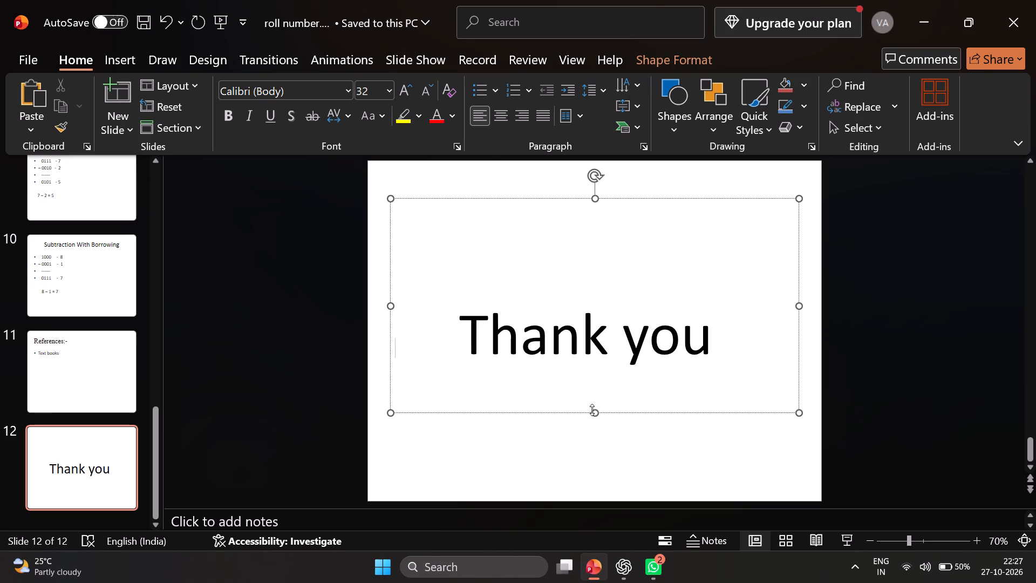
Extend the bottom edge of the "Thank you" text box down towards the bottom of slide 12 and deselect it.
drag(594, 413, 586, 480)
click(861, 293)
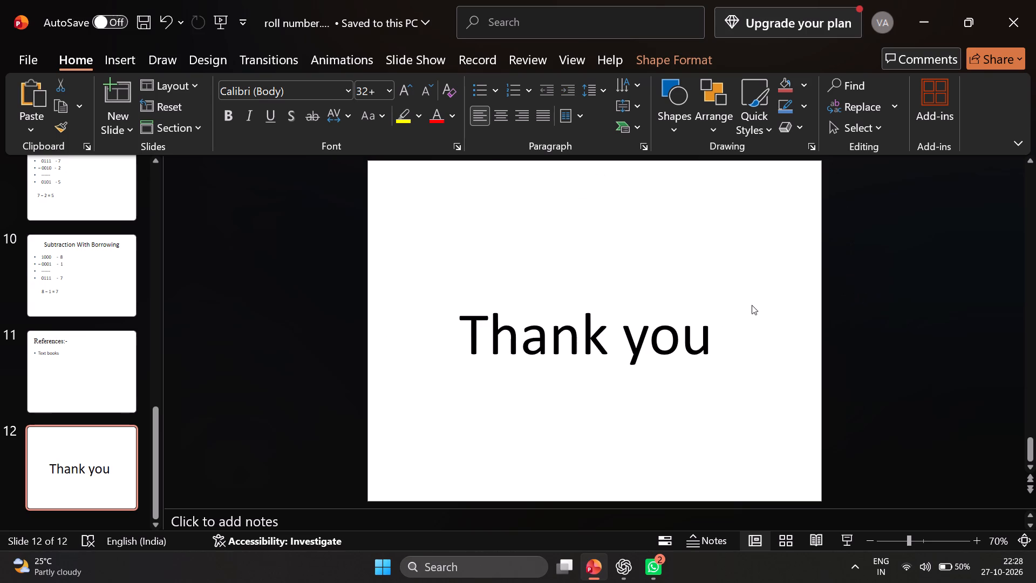
Review the References slide, the closing slide and the Subtraction With Borrowing slide, ending on References (slide 11).
click(65, 387)
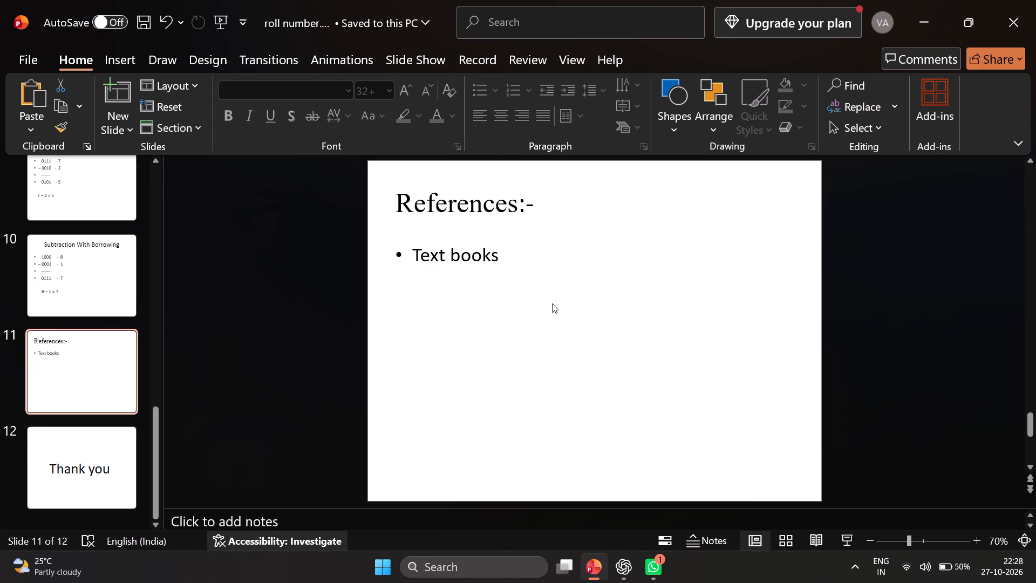
click(565, 275)
drag(541, 259, 535, 259)
click(487, 279)
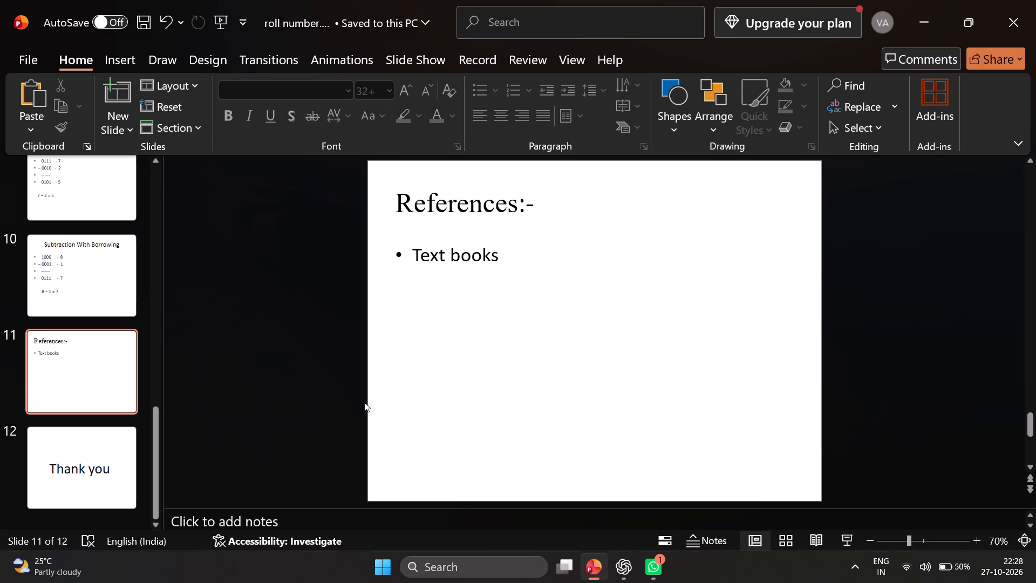
click(437, 361)
click(467, 331)
click(497, 279)
click(29, 471)
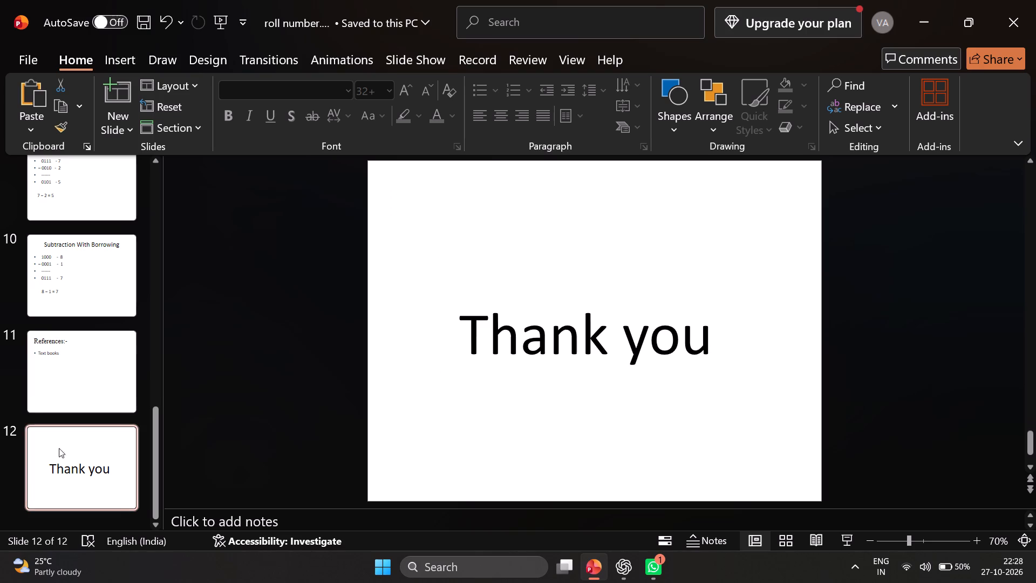
click(88, 360)
click(550, 398)
click(524, 331)
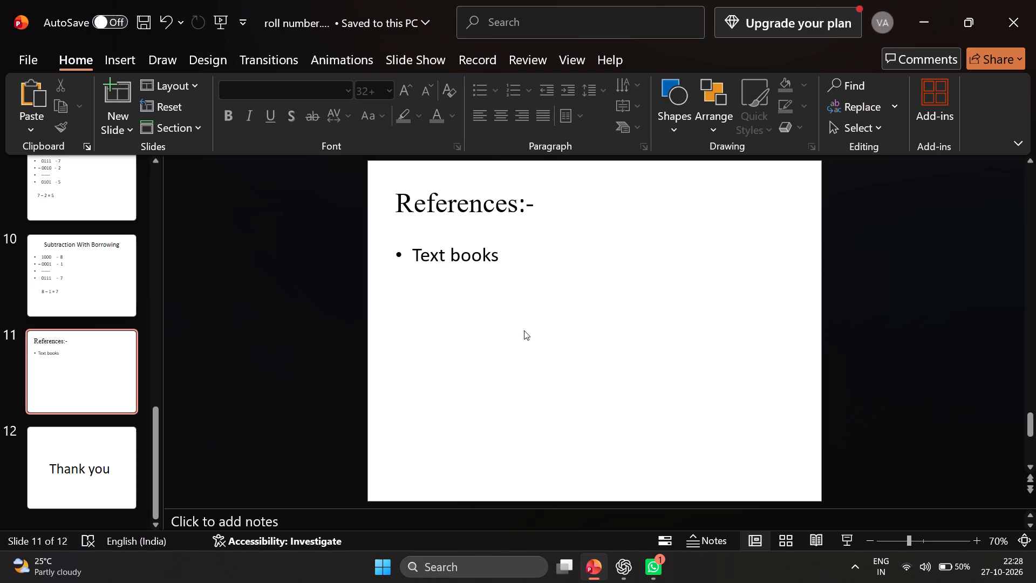
click(524, 285)
click(526, 223)
click(589, 295)
click(82, 254)
click(699, 418)
click(547, 362)
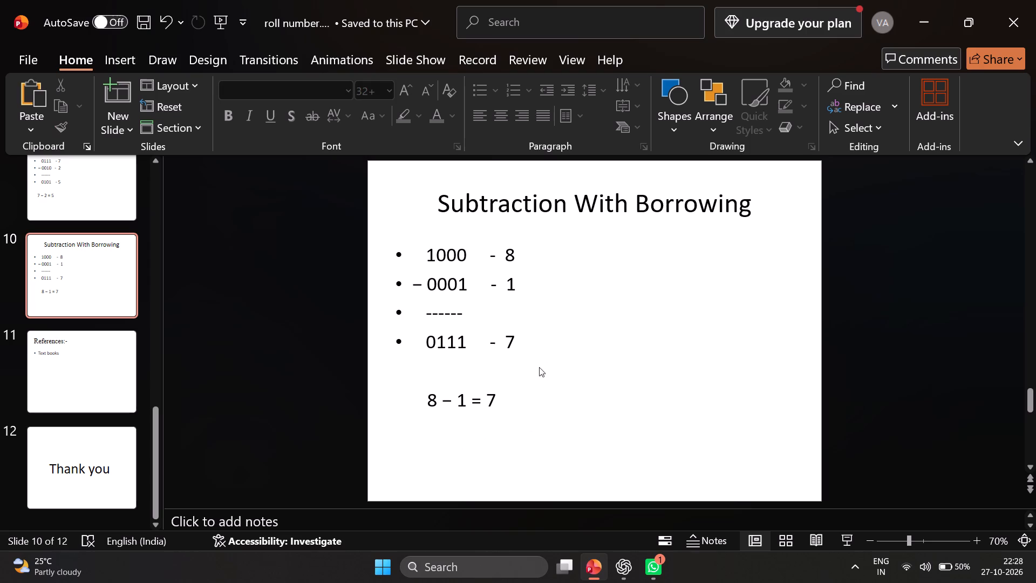
click(508, 378)
click(131, 369)
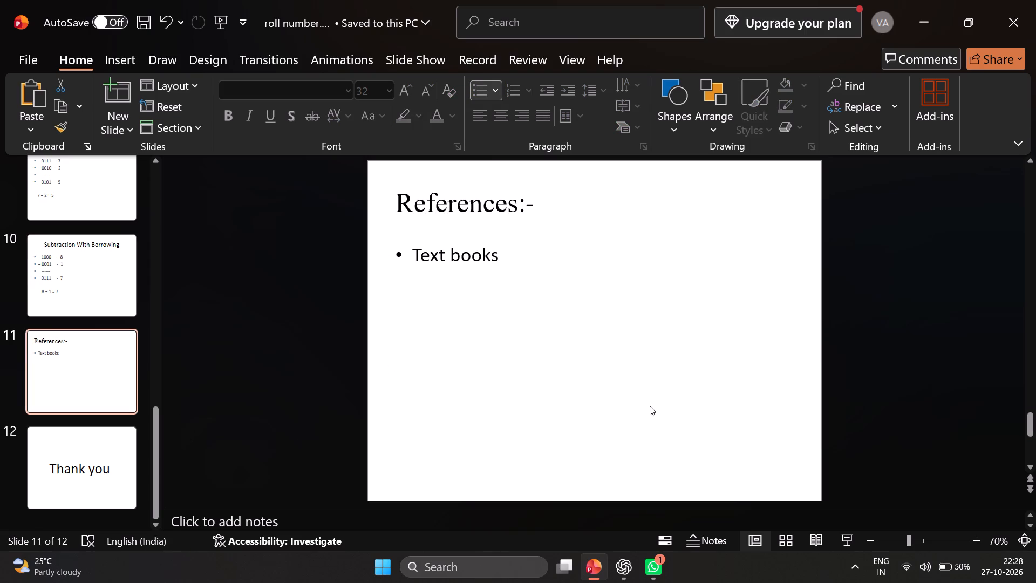
click(635, 401)
drag(631, 398, 572, 371)
click(565, 361)
click(539, 335)
click(537, 307)
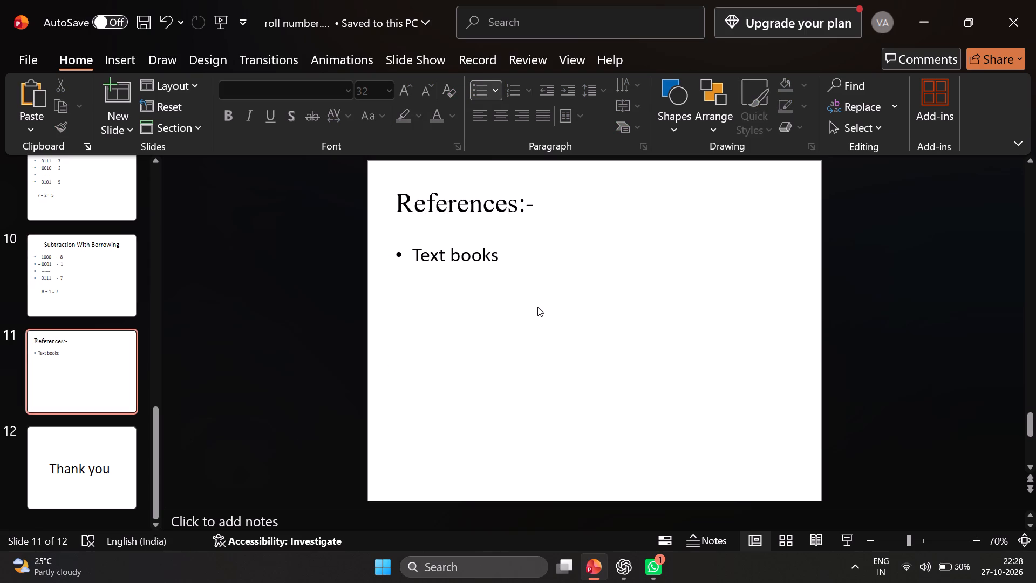
drag(580, 279, 554, 274)
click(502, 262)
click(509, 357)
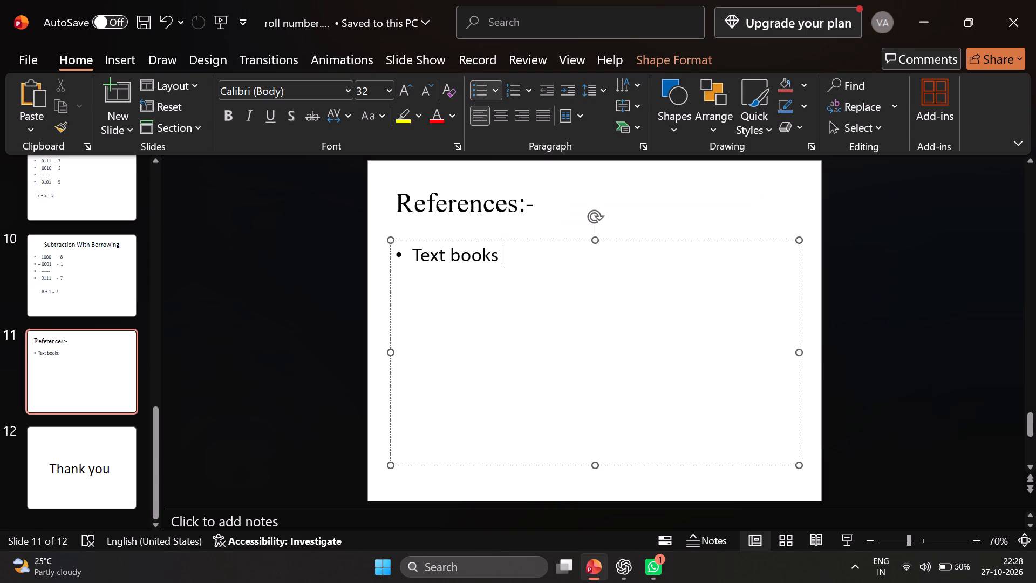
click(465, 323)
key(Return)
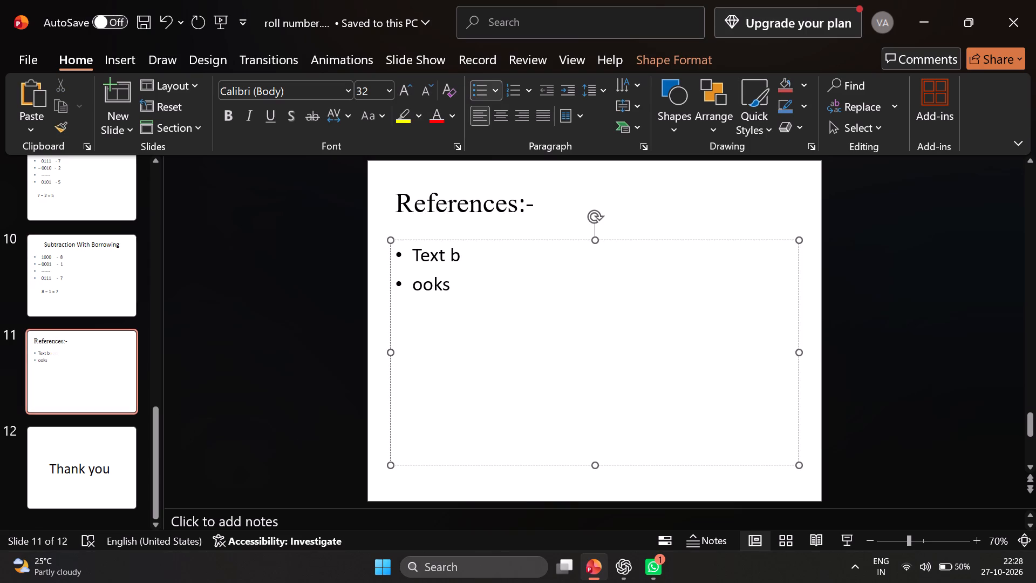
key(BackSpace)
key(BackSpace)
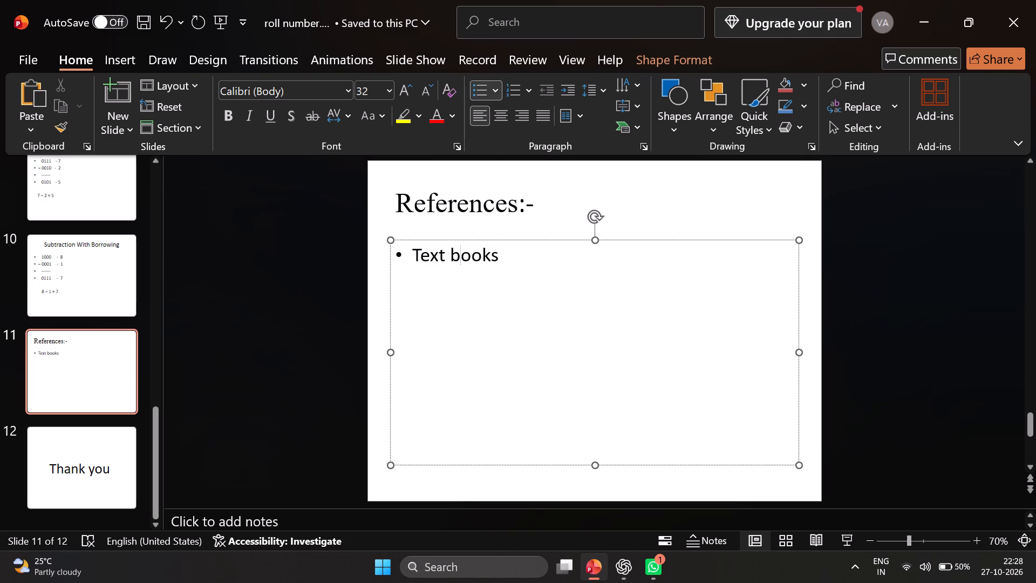
Start a new bullet below "Text books" on slide 11, leaving one blank line between them.
key(Right)
key(Right)
key(Right)
key(Right)
key(Return)
key(Return)
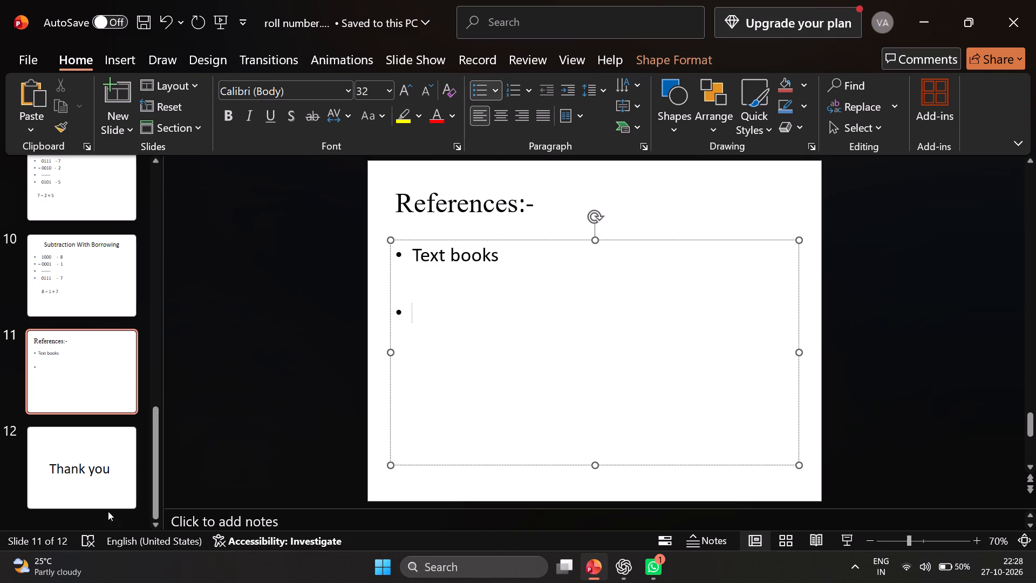
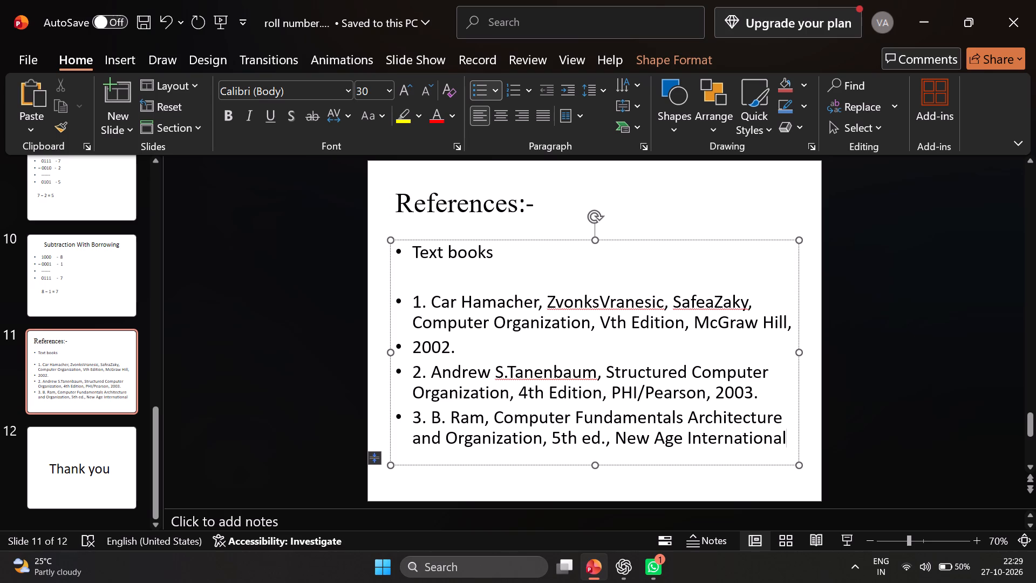
Delete the first reference, Computer Organization, Vth Edition, McGraw Hill, 2002, from the text books list on the References slide.
click(472, 346)
key(BackSpace)
key(BackSpace)
key(BackSpace)
key(BackSpace)
key(BackSpace)
key(BackSpace)
key(BackSpace)
key(BackSpace)
key(BackSpace)
key(BackSpace)
key(BackSpace)
key(BackSpace)
key(BackSpace)
key(BackSpace)
key(BackSpace)
key(BackSpace)
key(BackSpace)
key(BackSpace)
key(BackSpace)
key(BackSpace)
key(BackSpace)
key(BackSpace)
key(BackSpace)
key(BackSpace)
key(BackSpace)
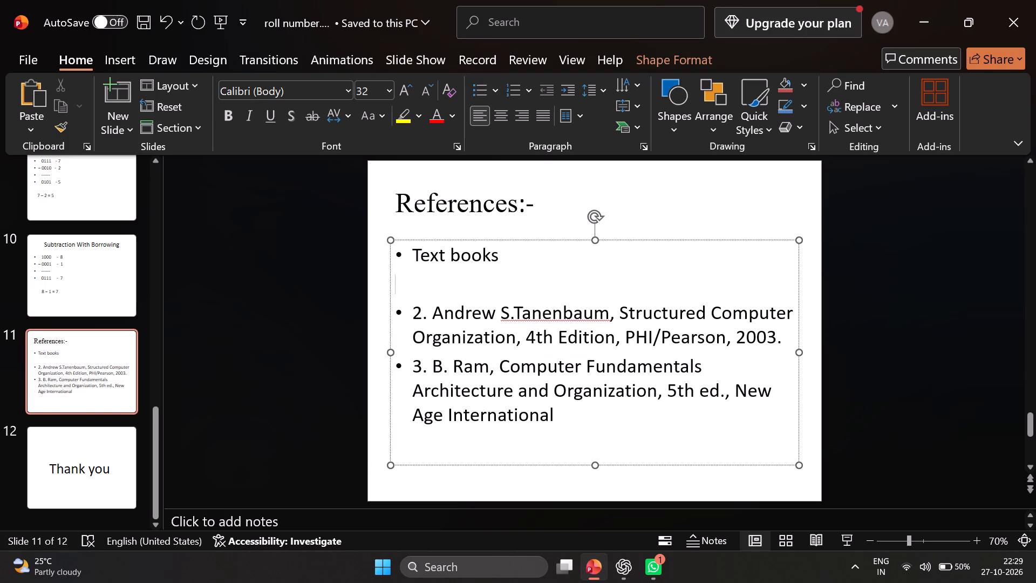
Renumber the two remaining references: the Structured Computer Organization entry as 1 and the Computer Fundamentals entry as 2.
key(Down)
key(Right)
key(BackSpace)
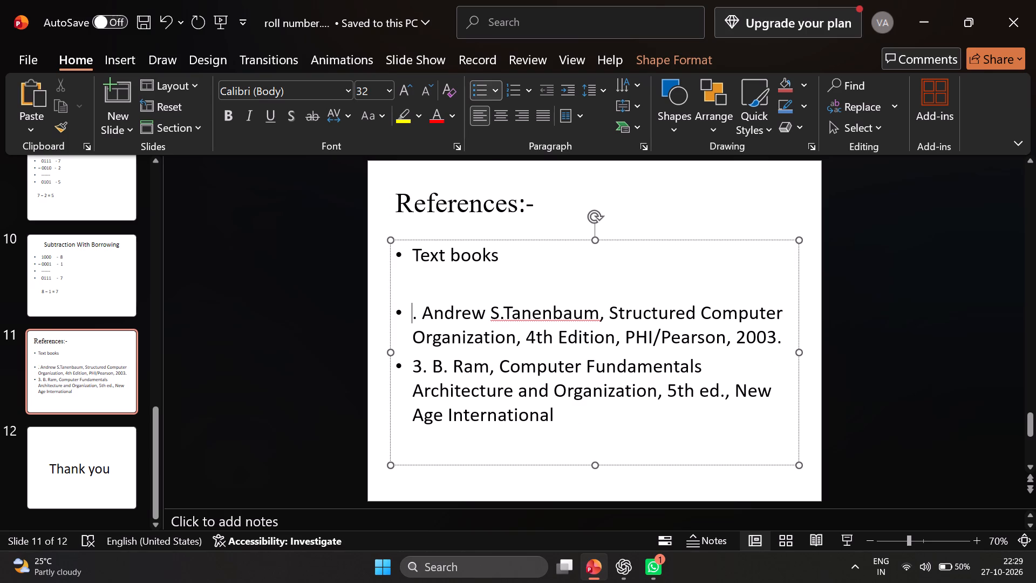
key(1)
key(Down)
key(Down)
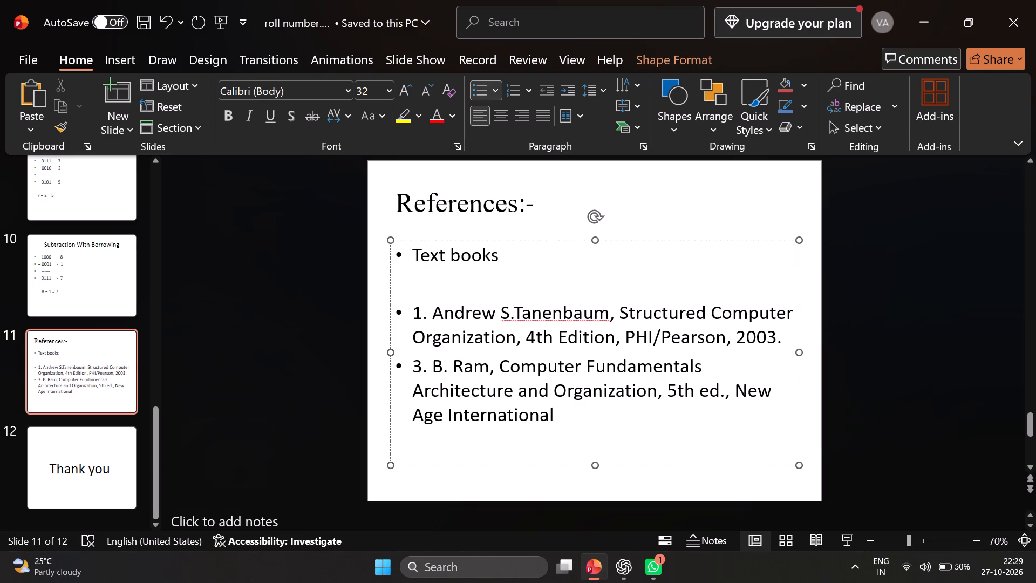
key(BackSpace)
key(2)
Remove the blank line and bullet before reference 1, and indent its first line with three spaces.
click(411, 308)
key(BackSpace)
key(BackSpace)
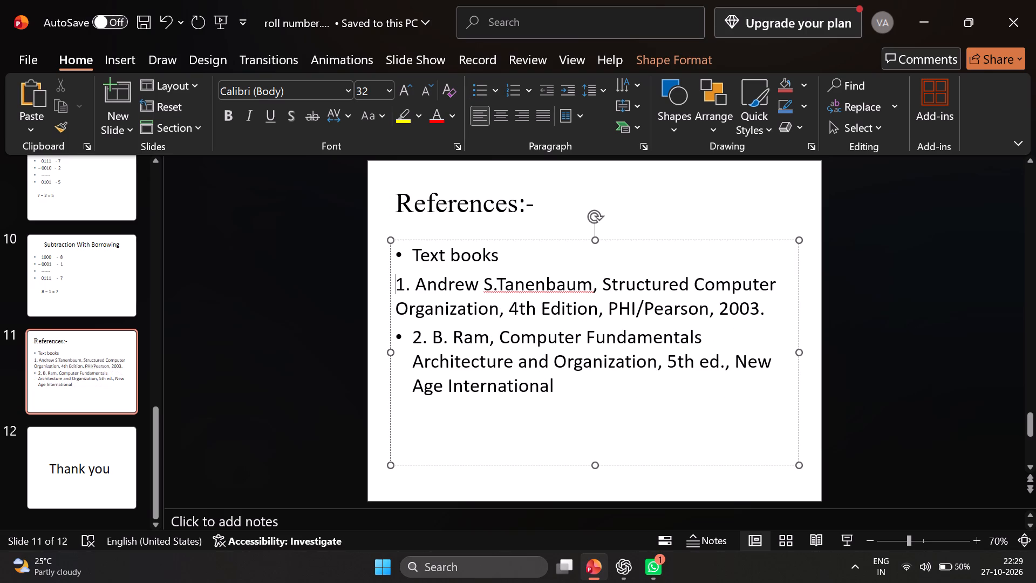
key(space)
key(space)
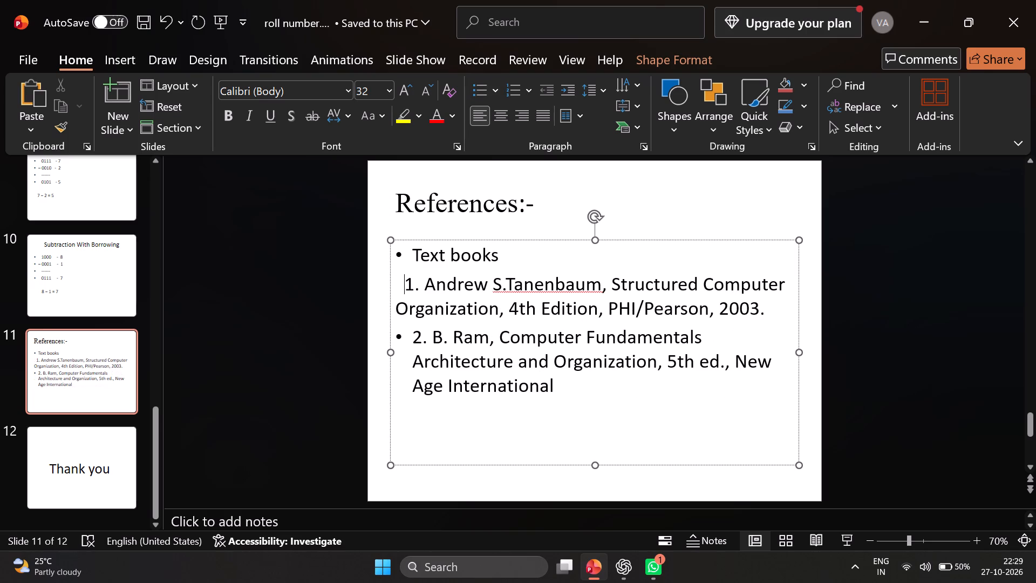
key(space)
Try to indent the second line of reference 1 by inserting spaces before "Organization".
key(Down)
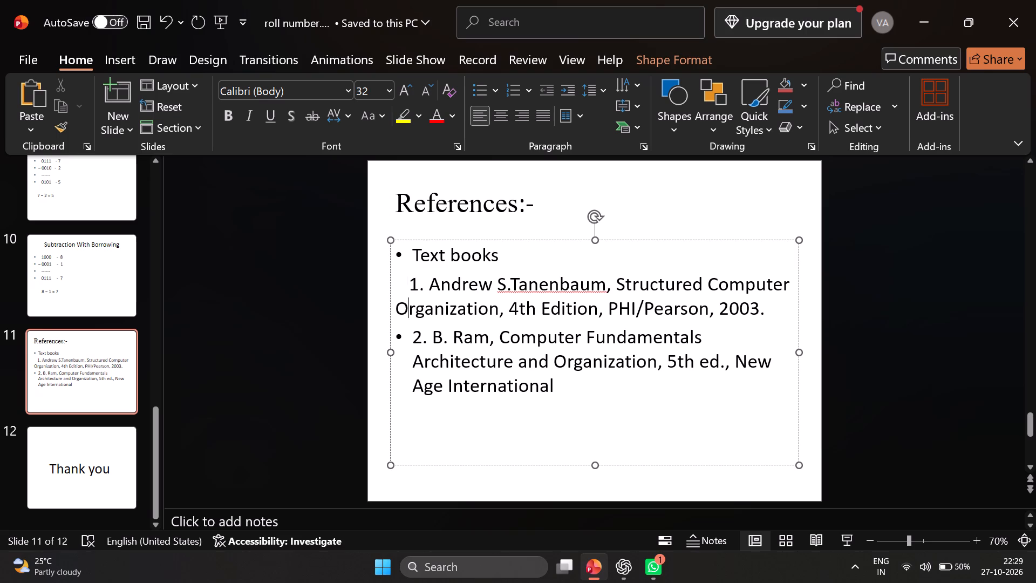
key(Left)
key(space)
key(space)
key(space)
key(space)
key(space)
key(space)
key(space)
key(space)
key(space)
key(space)
key(space)
key(space)
key(space)
key(space)
key(space)
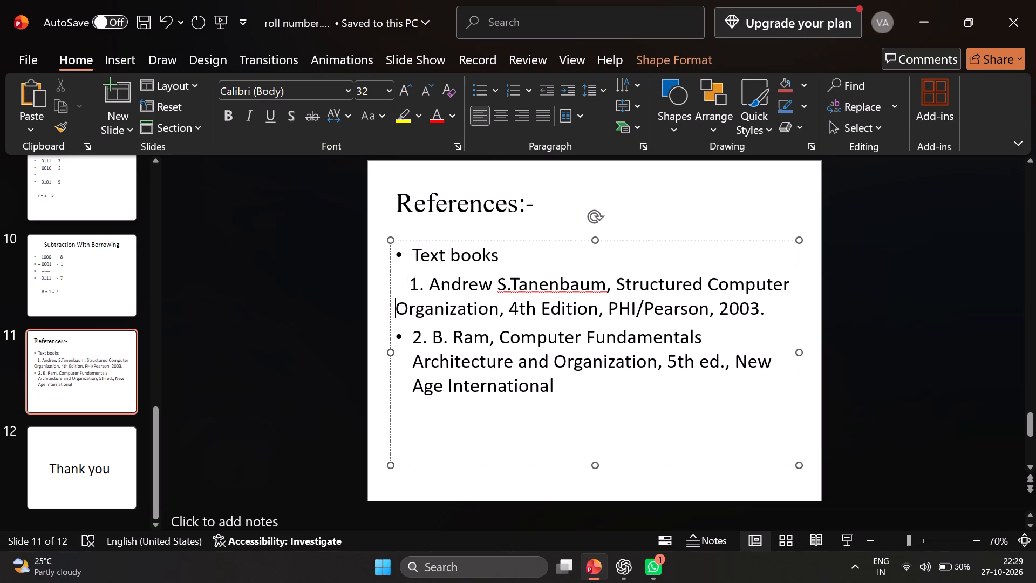
click(401, 336)
click(401, 310)
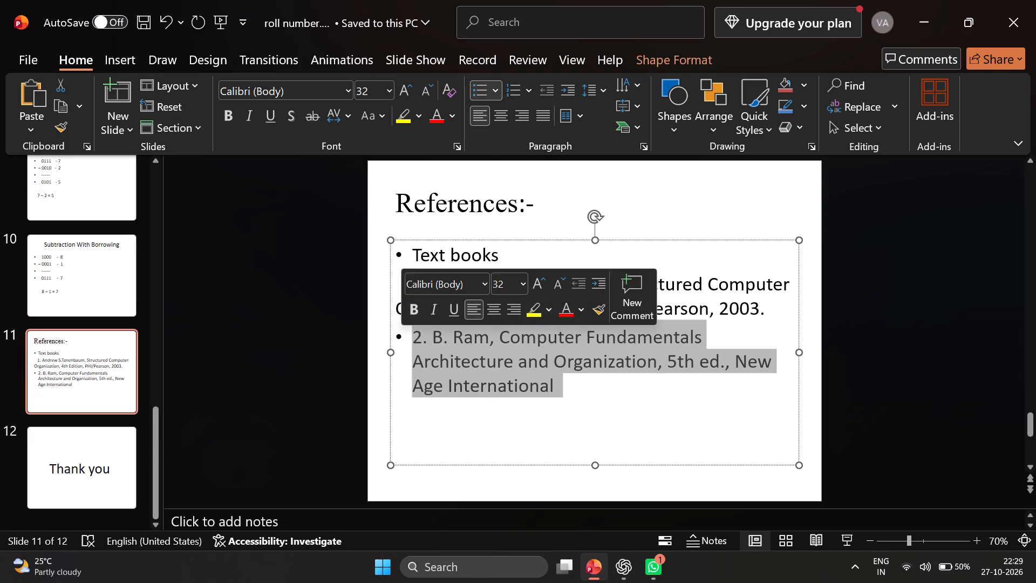
click(393, 309)
key(space)
key(space)
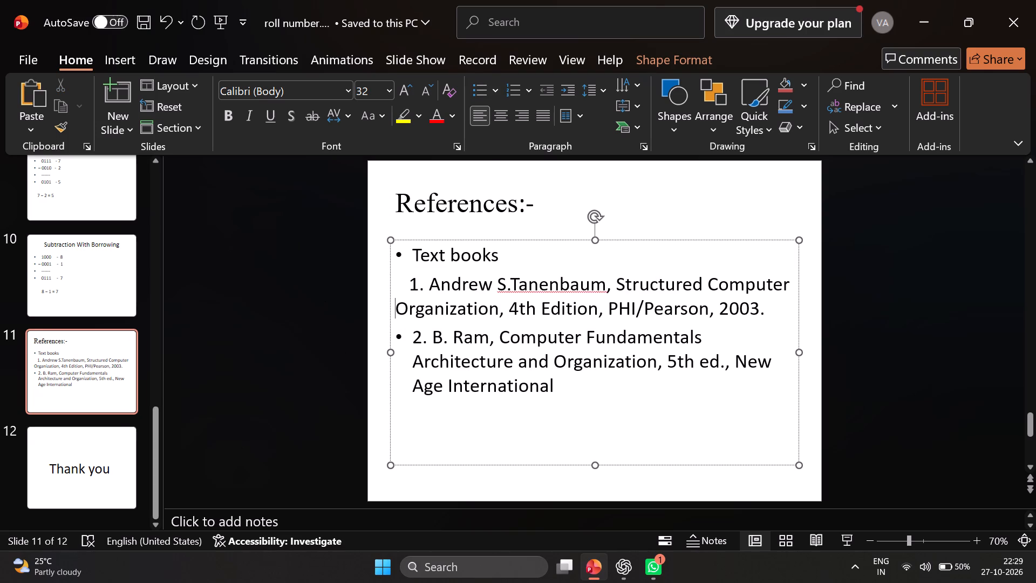
click(413, 280)
double_click(398, 315)
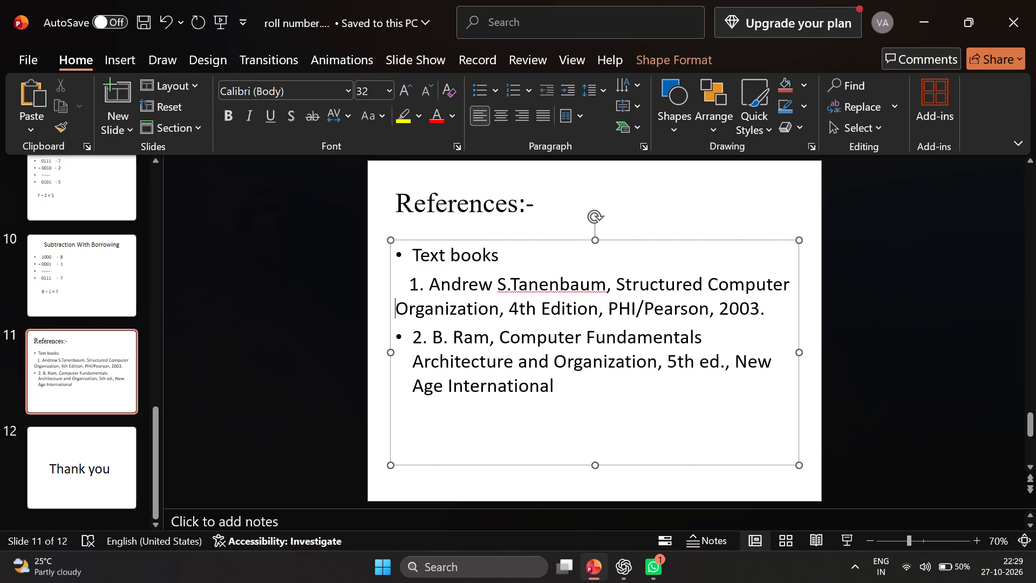
click(398, 315)
key(space)
key(space)
key(space)
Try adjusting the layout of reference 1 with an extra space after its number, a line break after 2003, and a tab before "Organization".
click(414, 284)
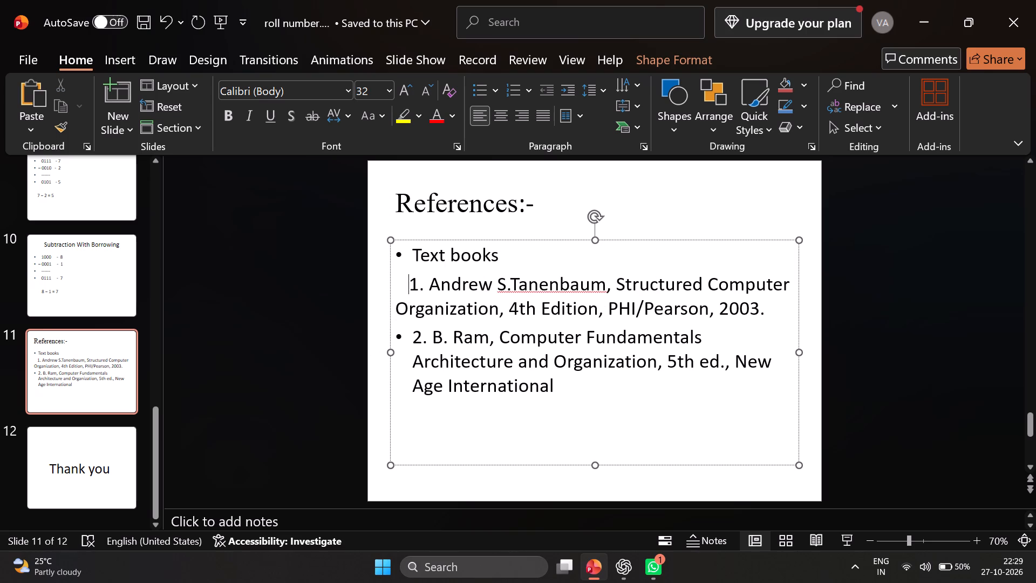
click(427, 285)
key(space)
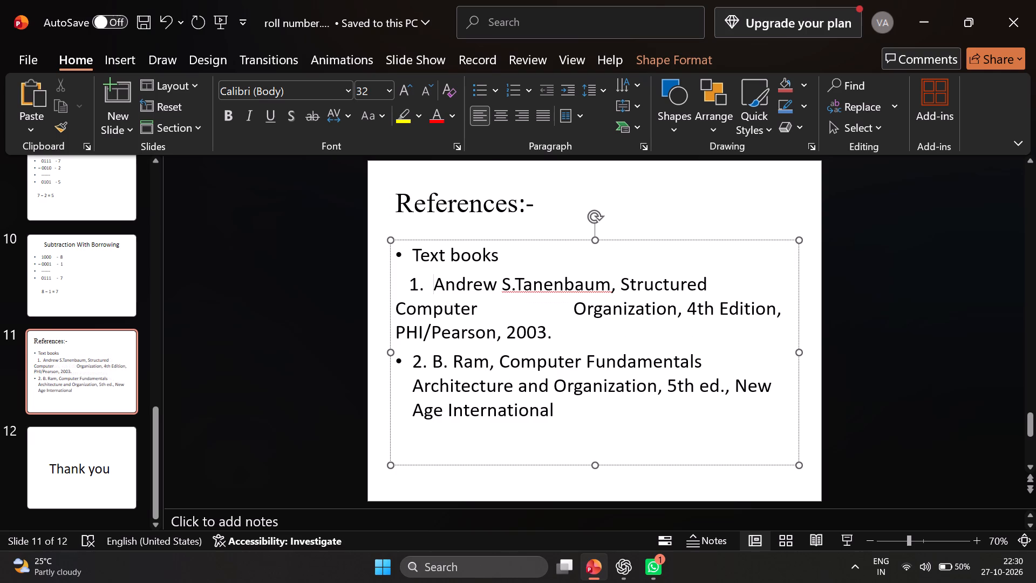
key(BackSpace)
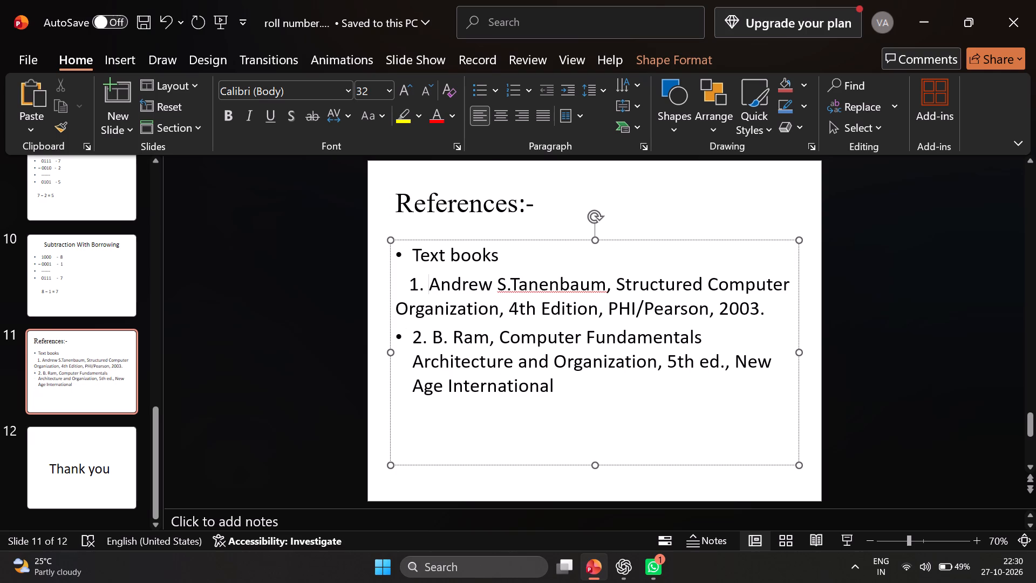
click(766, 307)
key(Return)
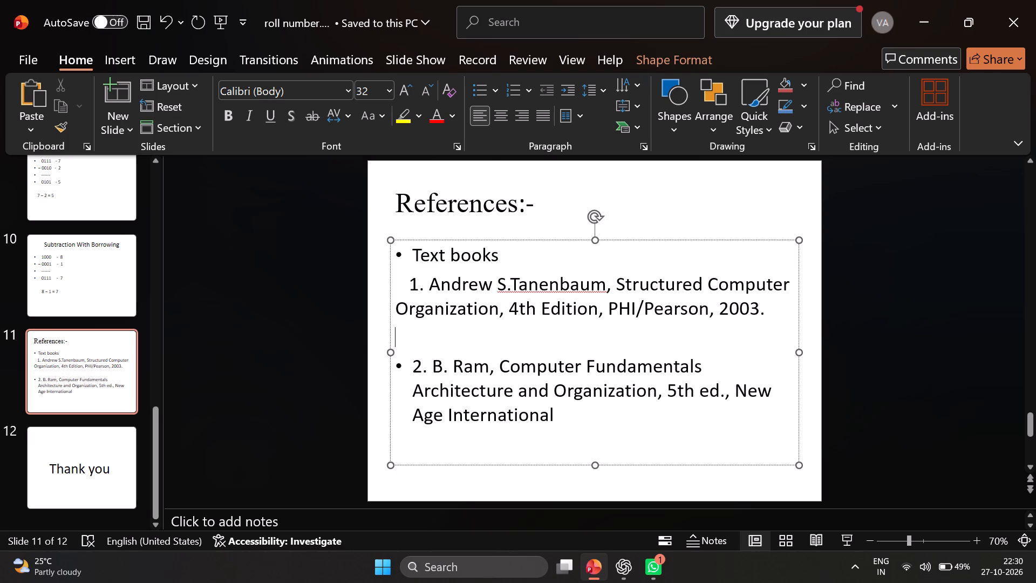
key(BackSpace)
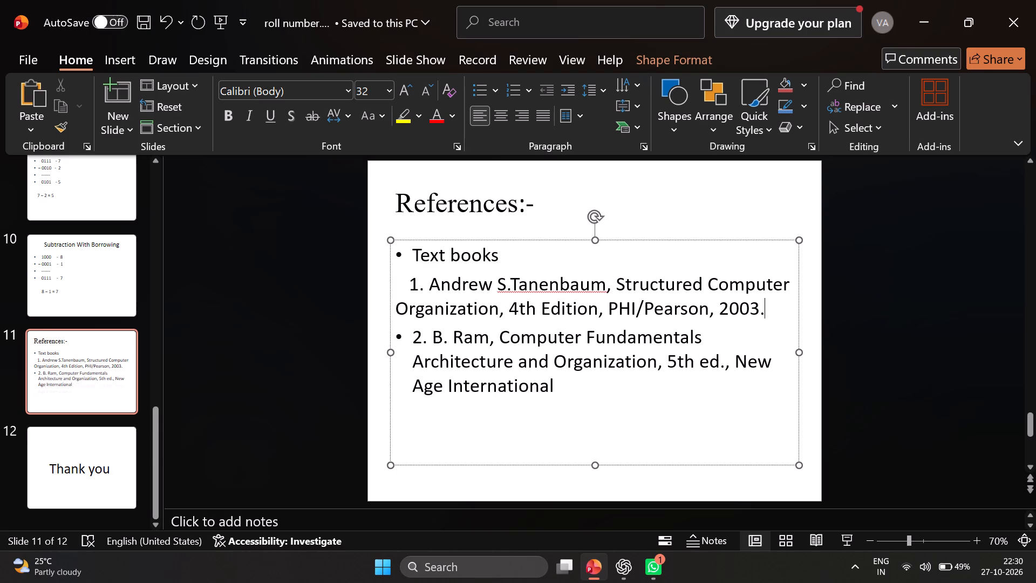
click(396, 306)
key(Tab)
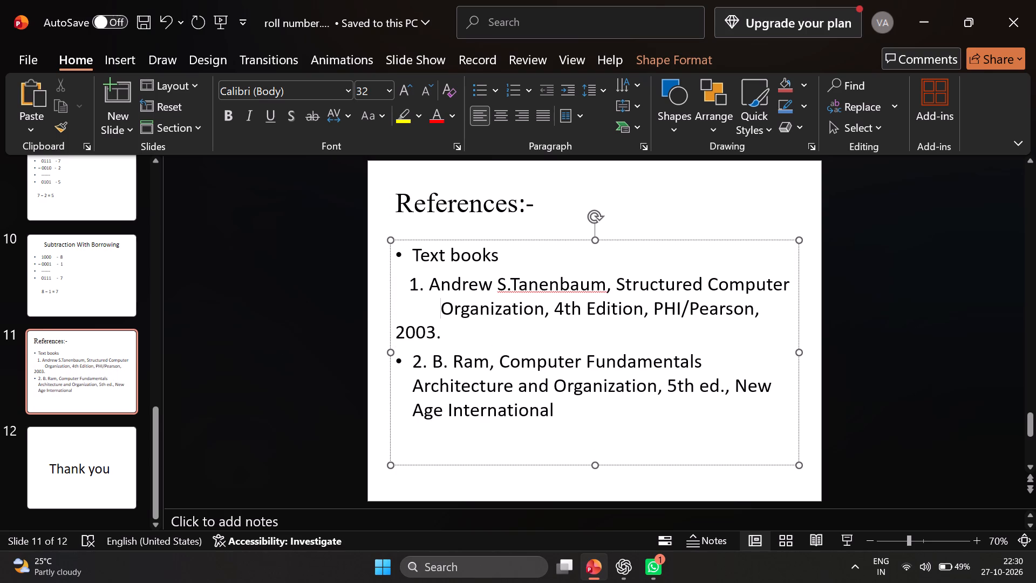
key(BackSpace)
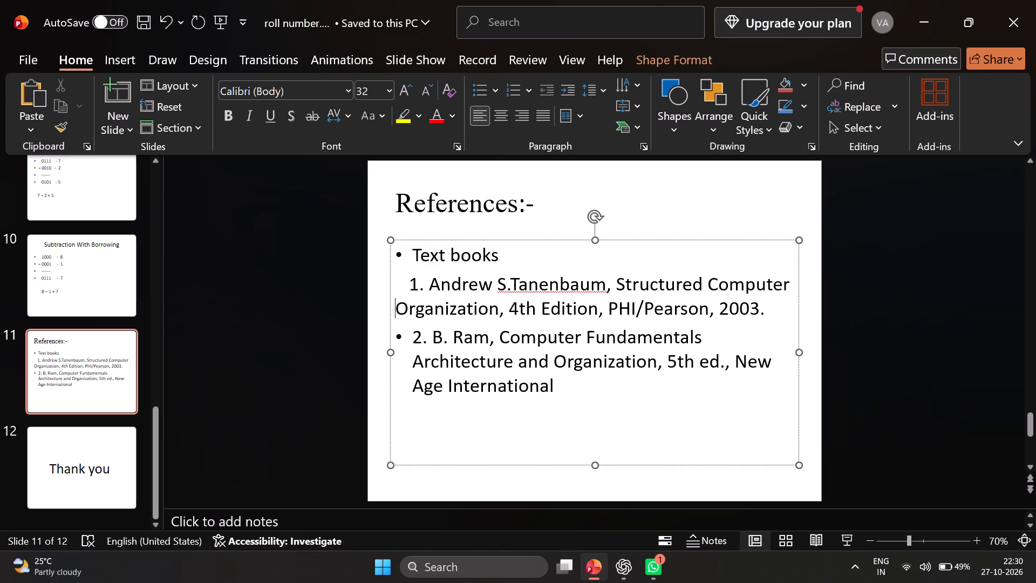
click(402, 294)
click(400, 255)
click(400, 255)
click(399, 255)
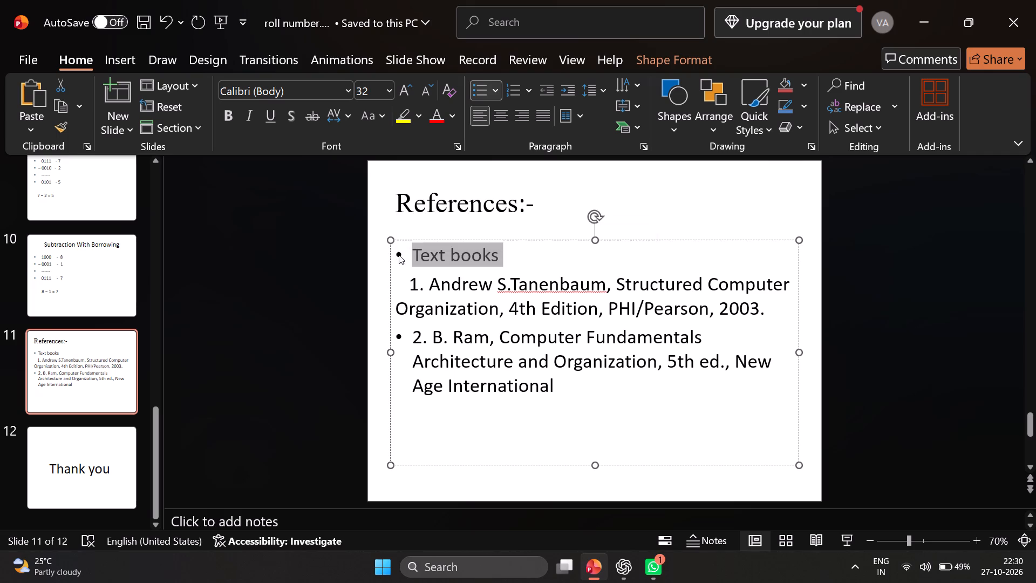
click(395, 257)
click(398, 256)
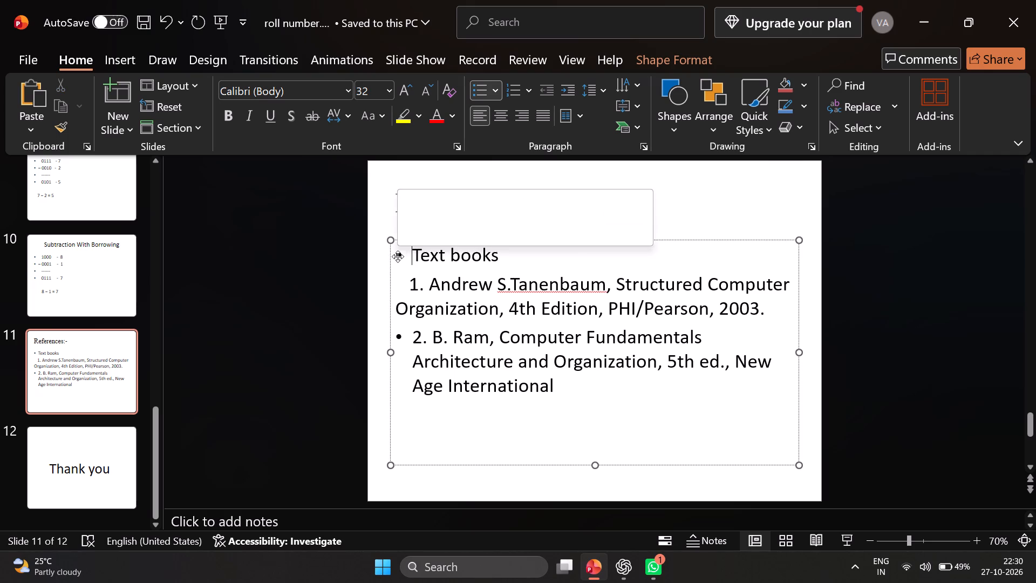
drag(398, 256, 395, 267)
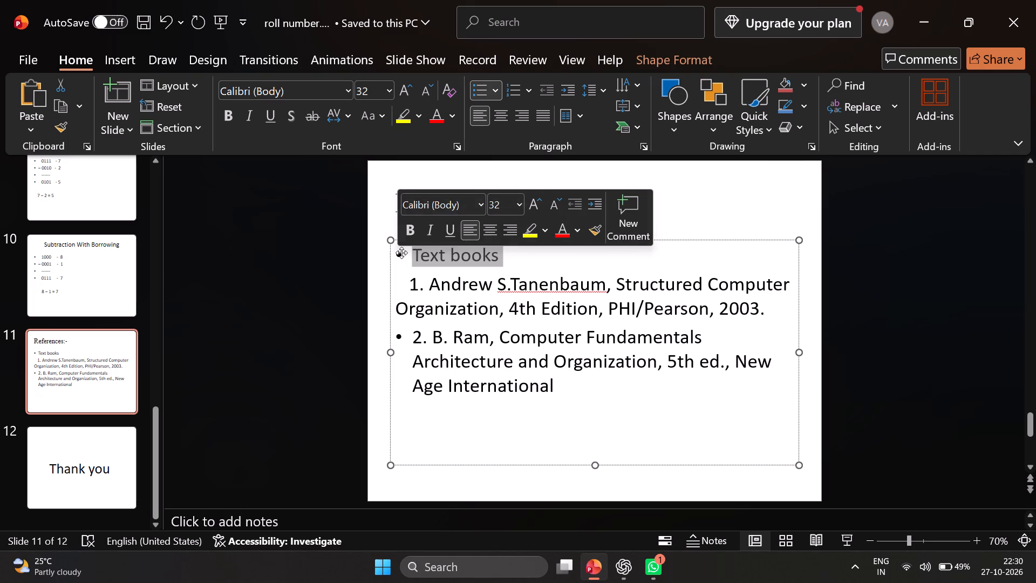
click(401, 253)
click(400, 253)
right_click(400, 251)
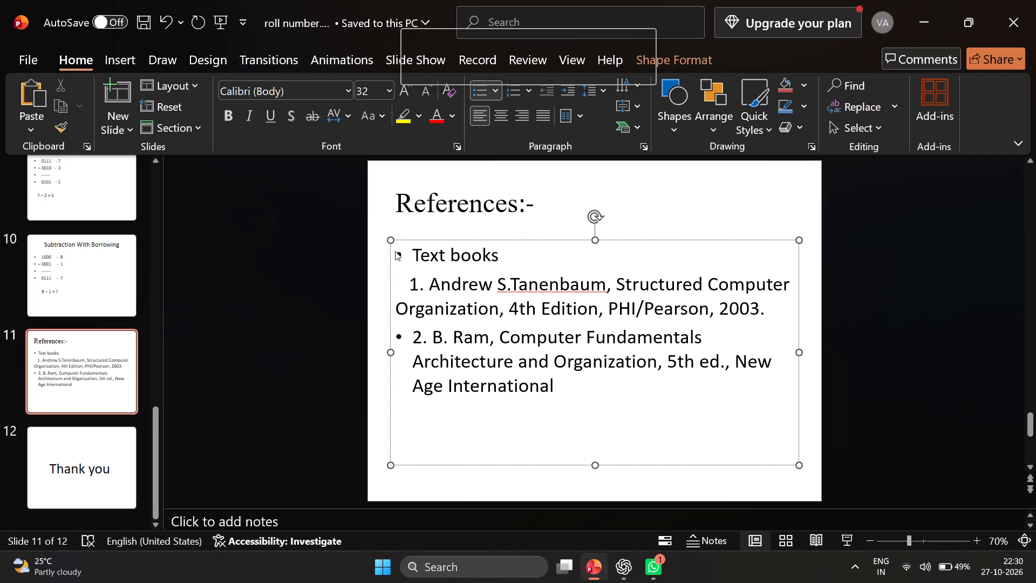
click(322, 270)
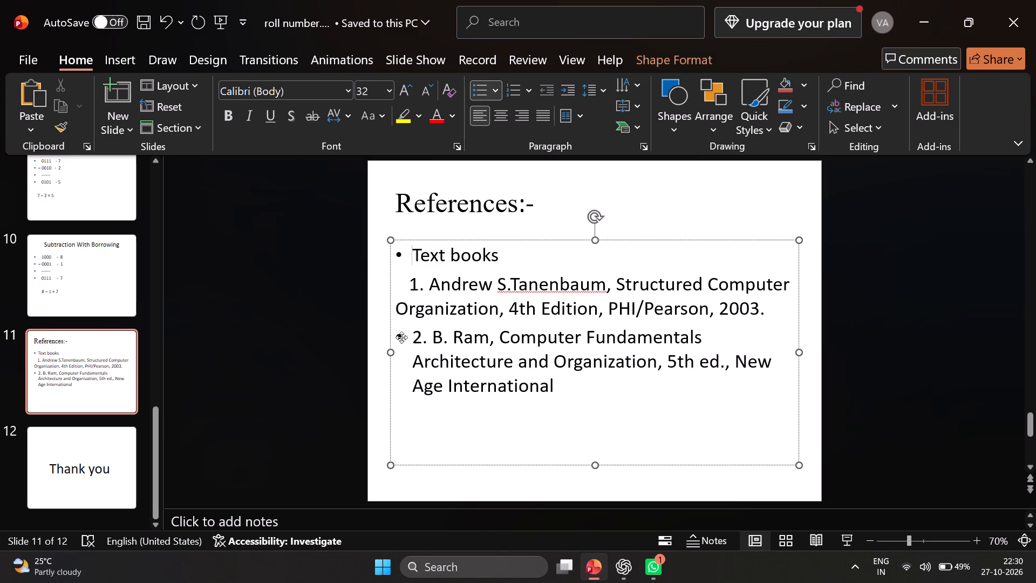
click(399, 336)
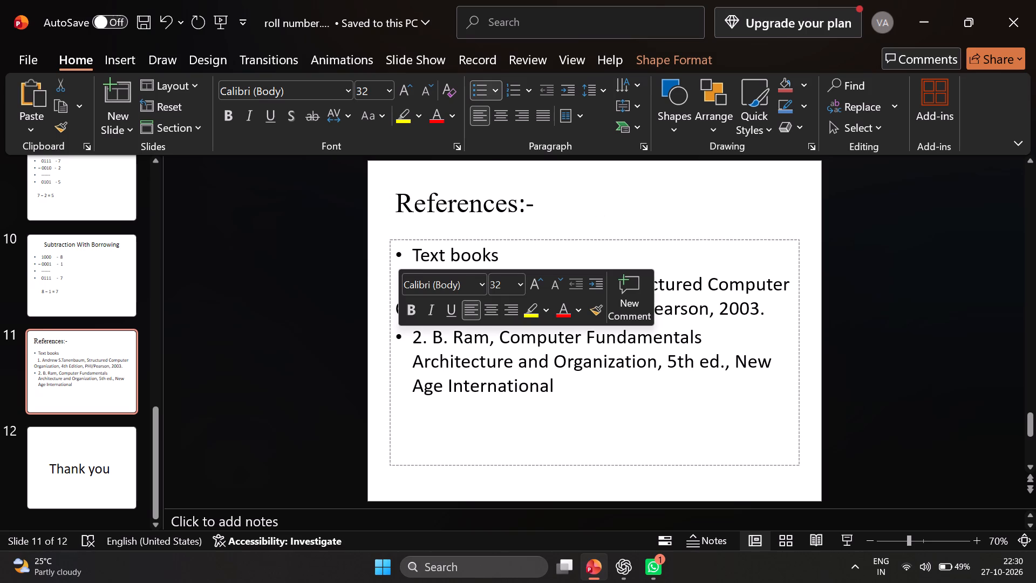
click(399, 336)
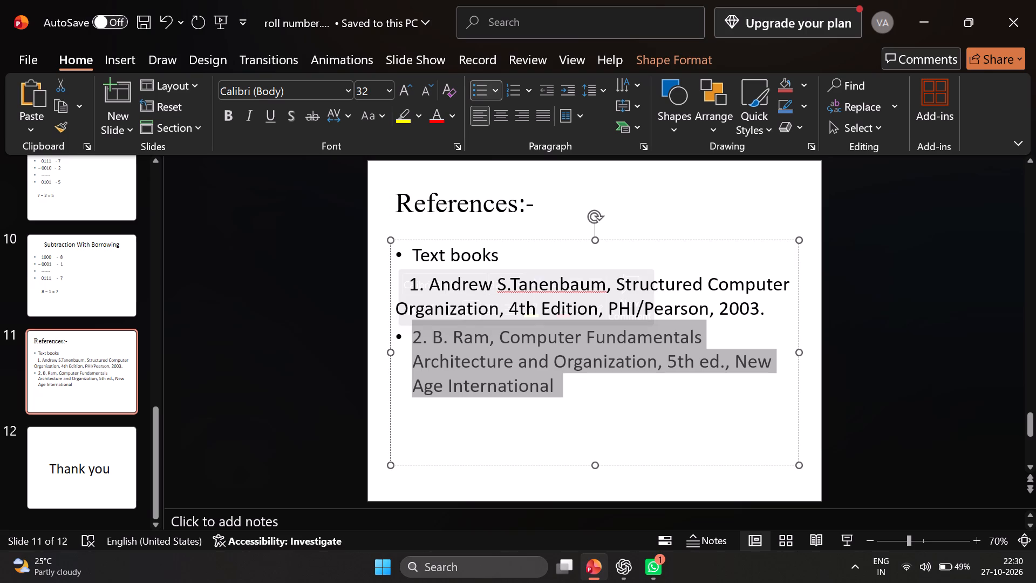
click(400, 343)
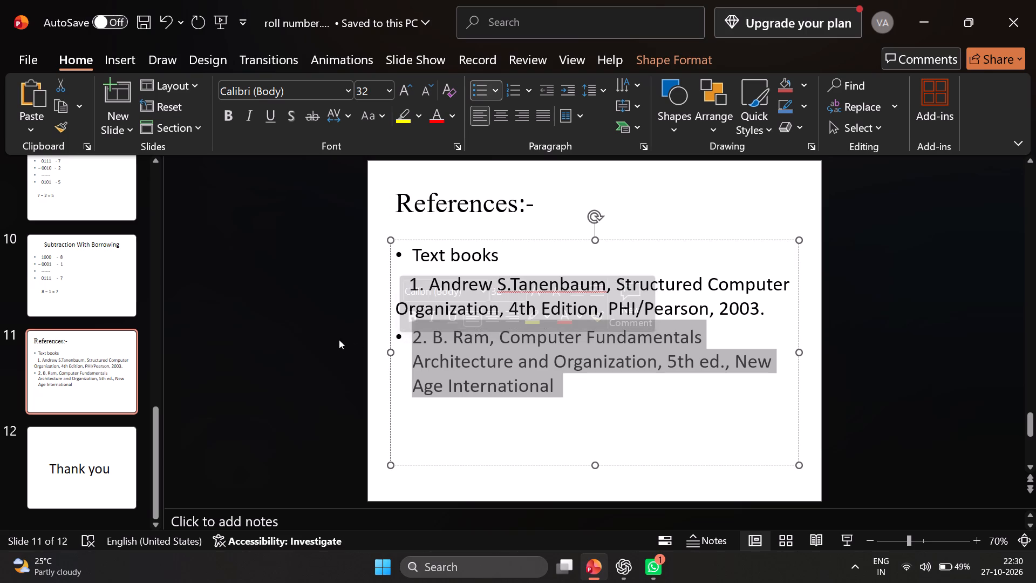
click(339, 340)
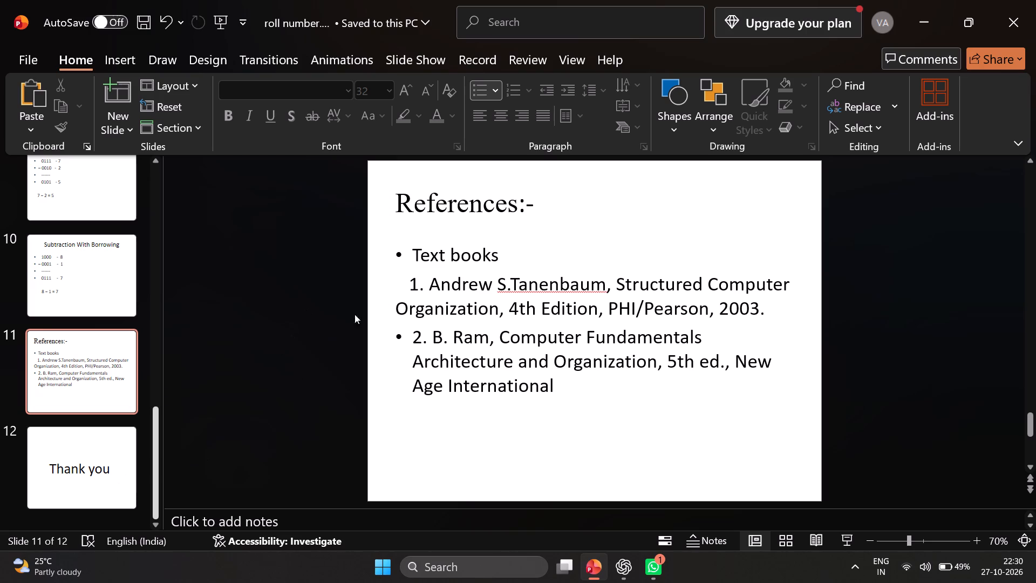
Insert a period in front of the number of reference 1 as a makeshift bullet.
click(401, 289)
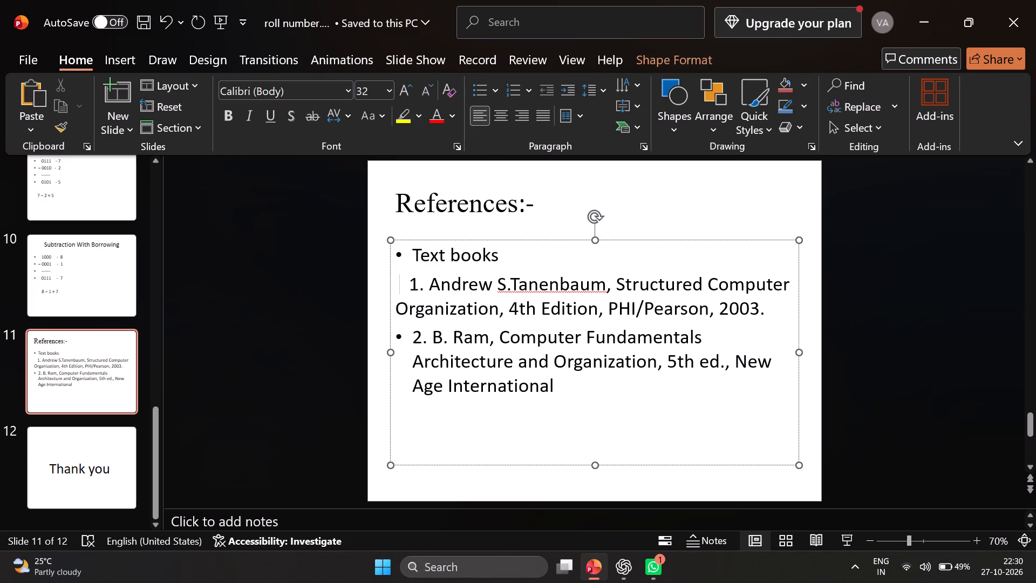
key(period)
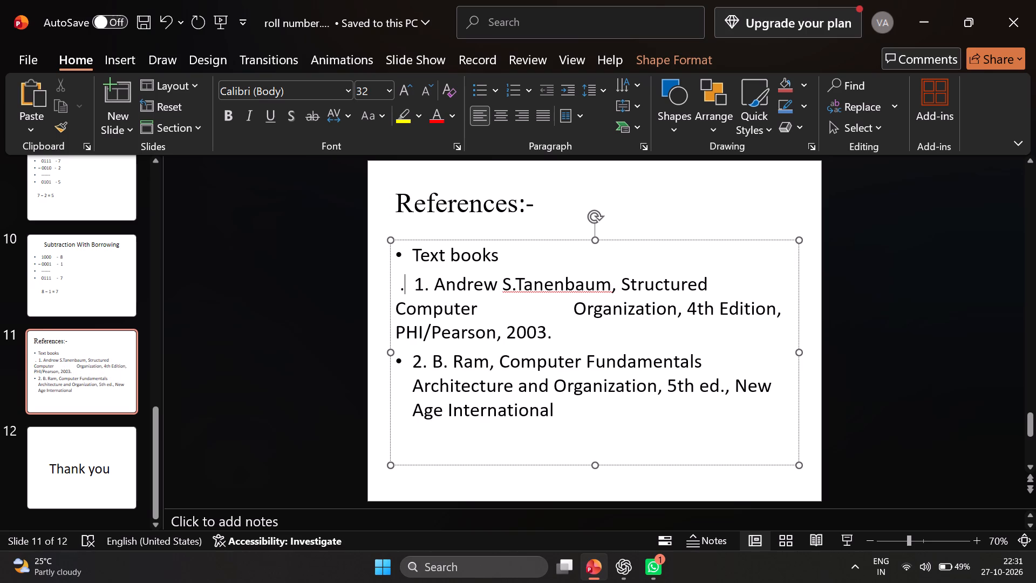
right_click(400, 283)
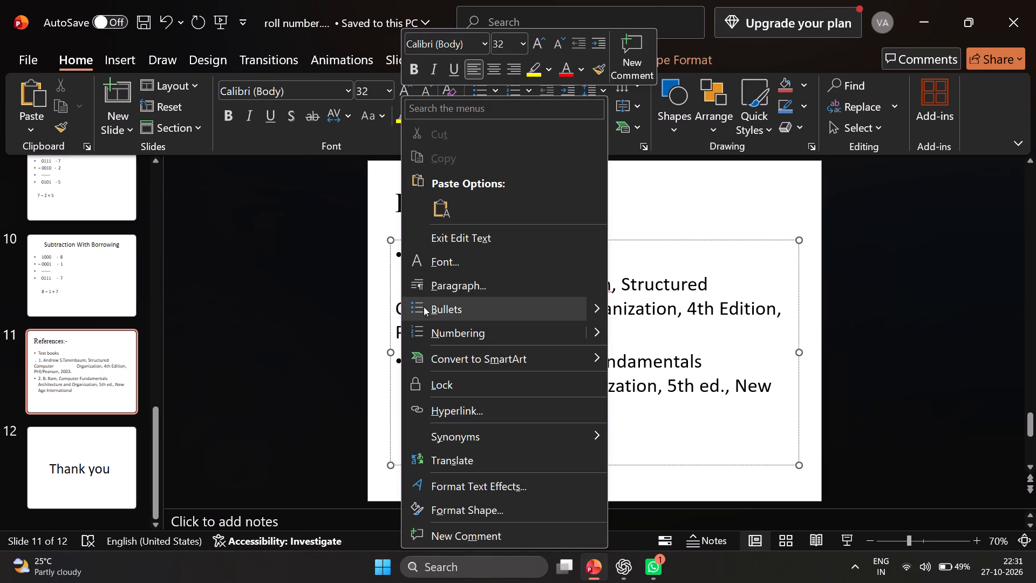
click(279, 315)
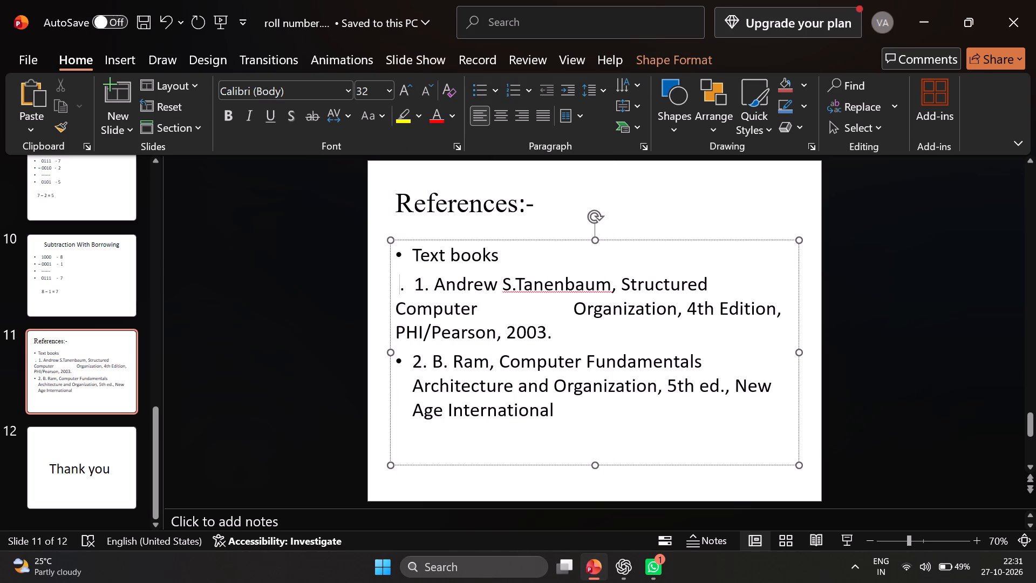
Enlarge only the period in front of reference 1 to font size 54.
click(400, 287)
click(400, 287)
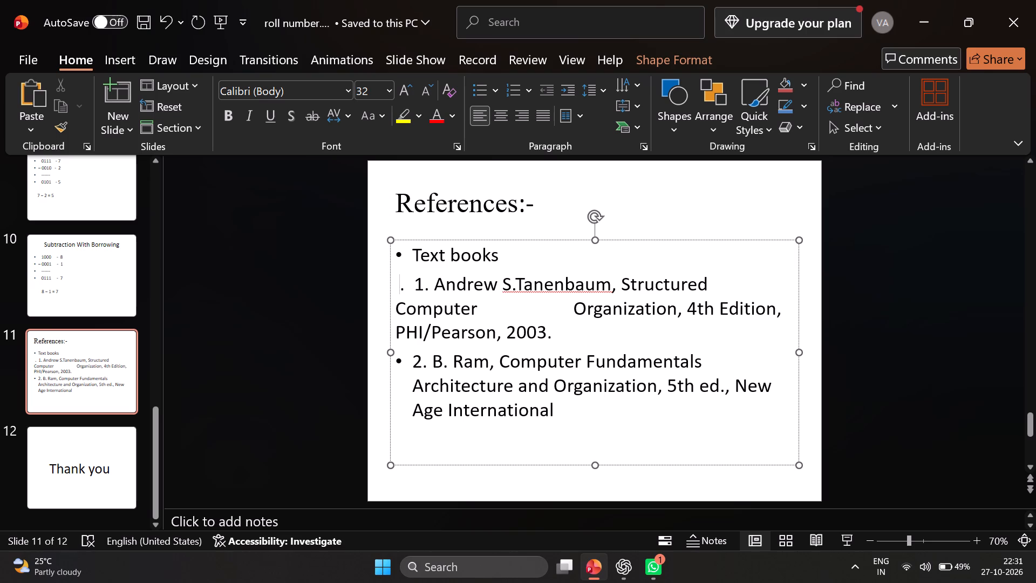
click(402, 288)
click(400, 288)
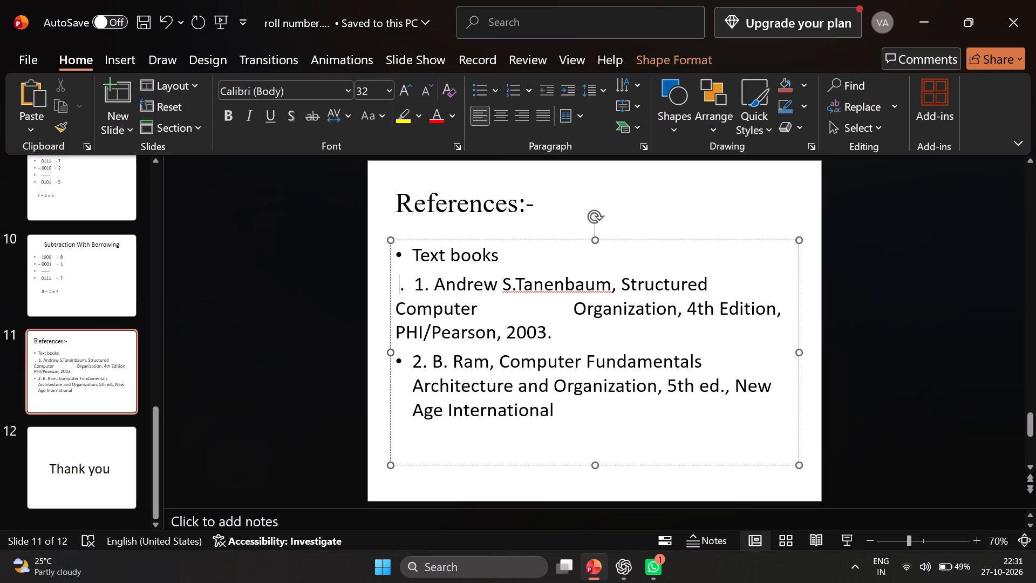
click(403, 288)
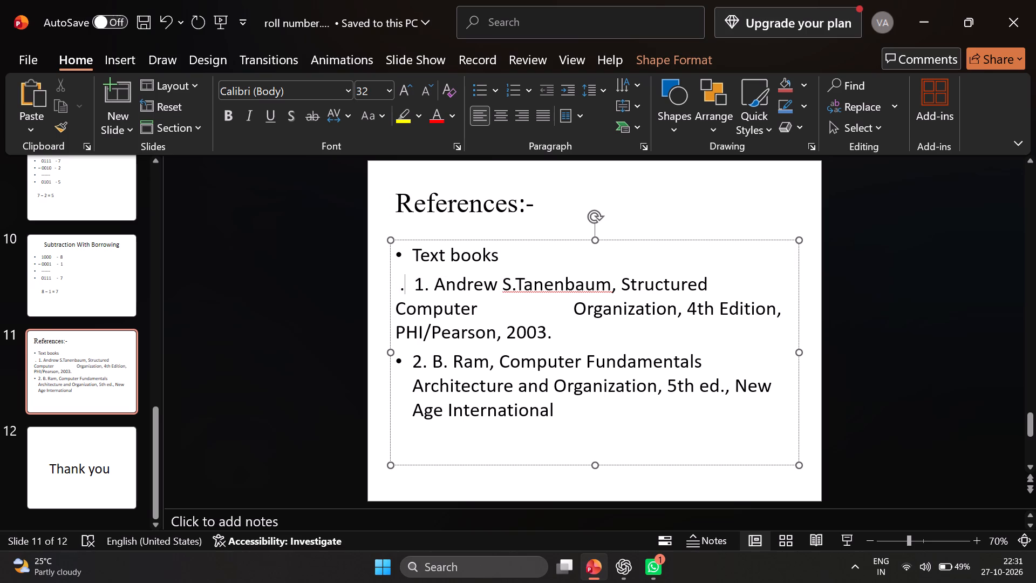
click(400, 289)
click(401, 289)
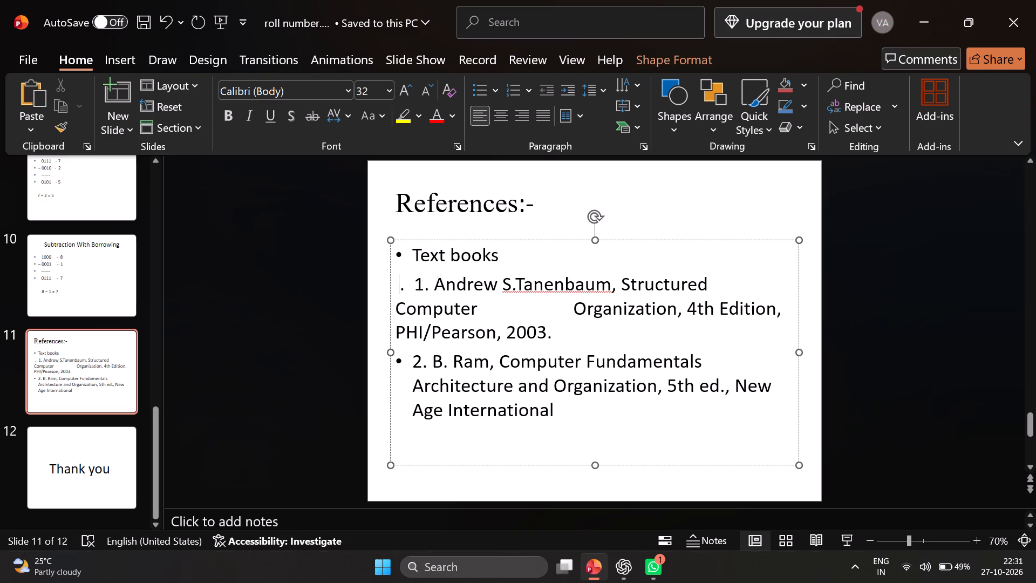
click(401, 289)
click(403, 287)
double_click(402, 287)
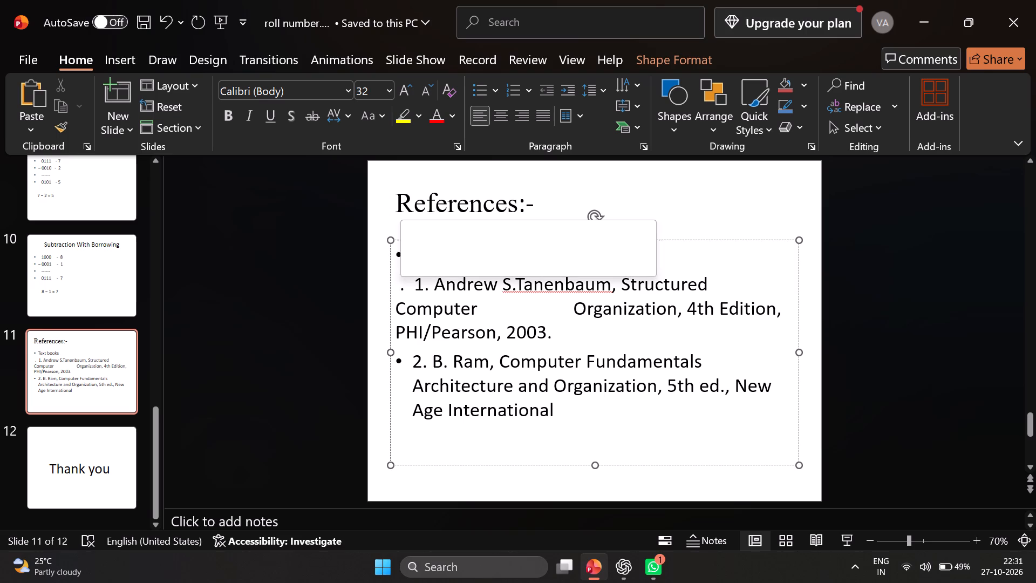
click(509, 238)
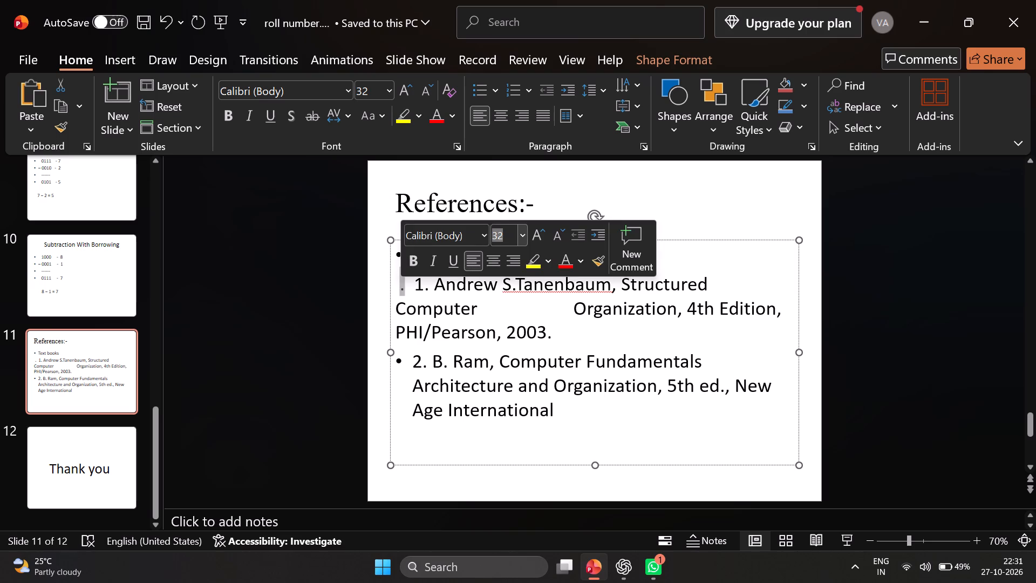
click(521, 236)
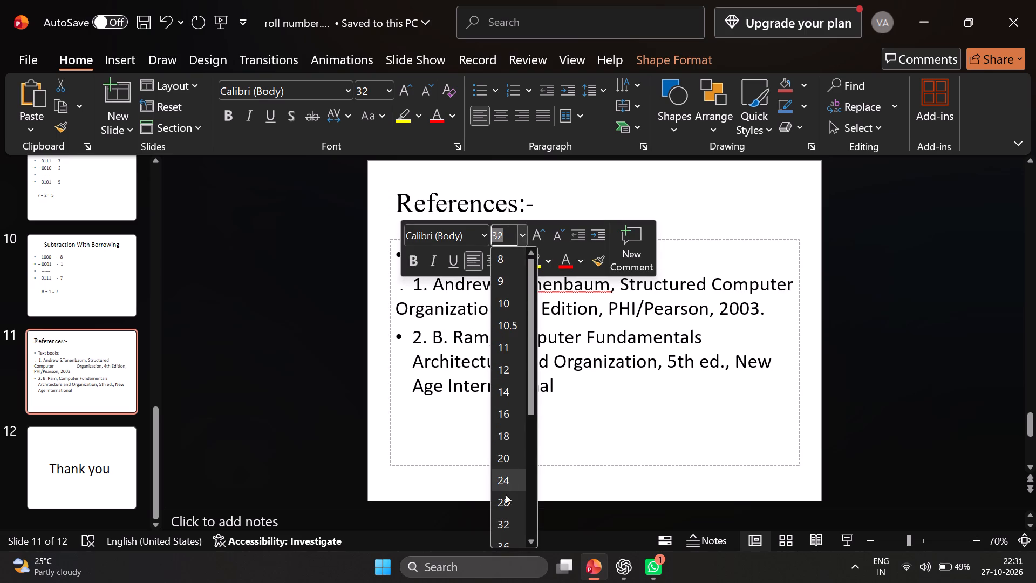
click(503, 537)
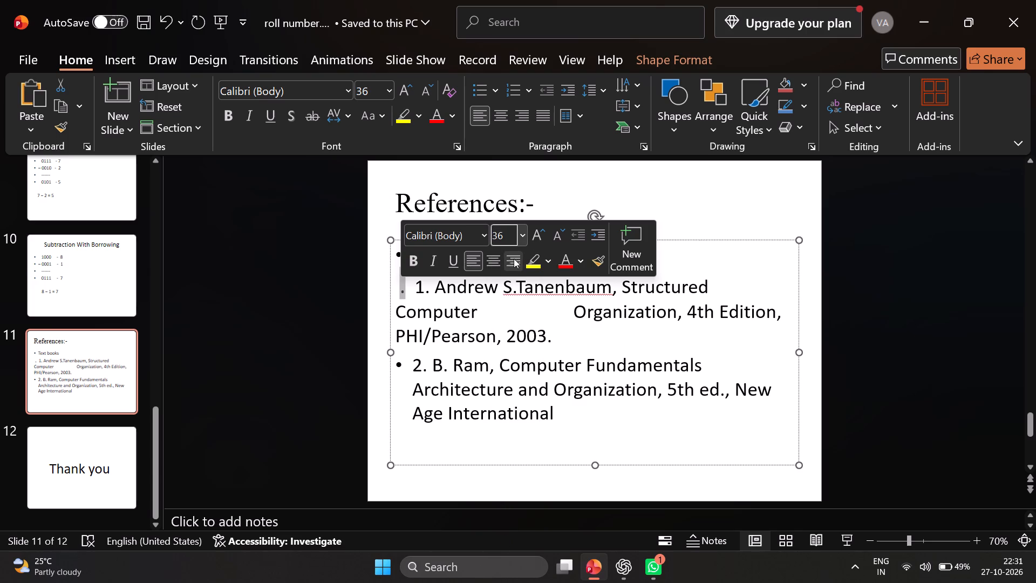
click(520, 236)
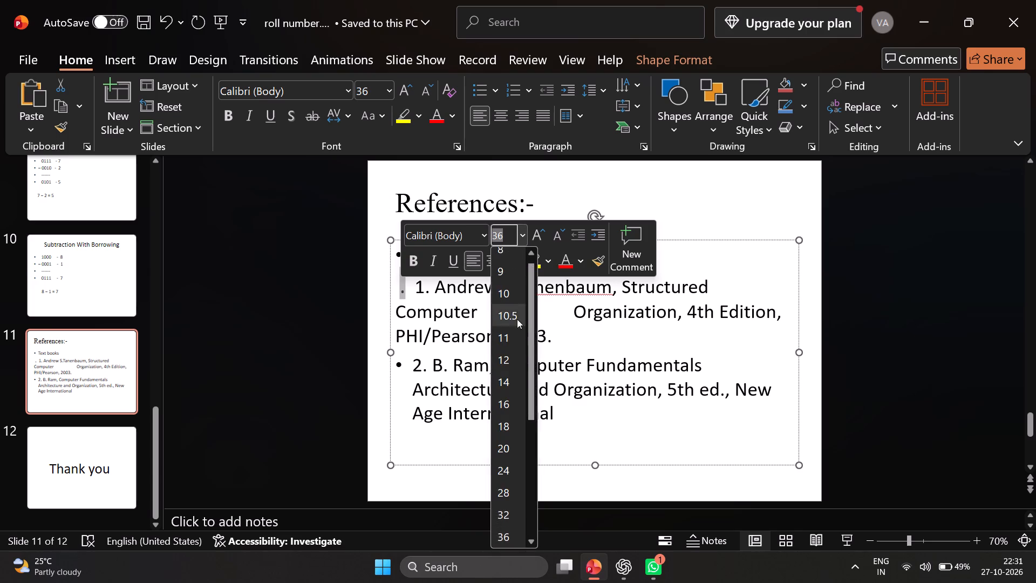
scroll(511, 380, down, 8)
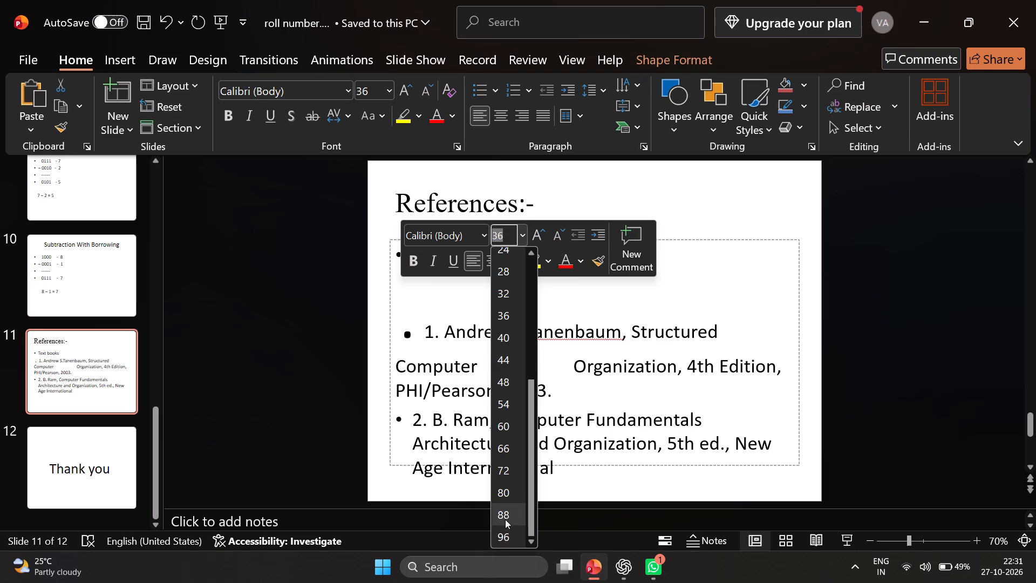
click(512, 404)
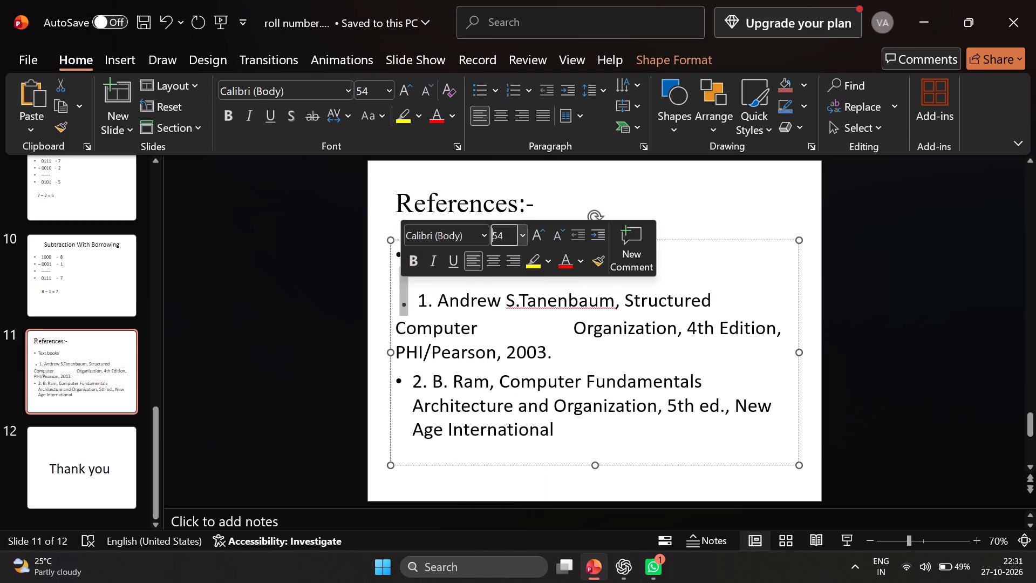
click(311, 336)
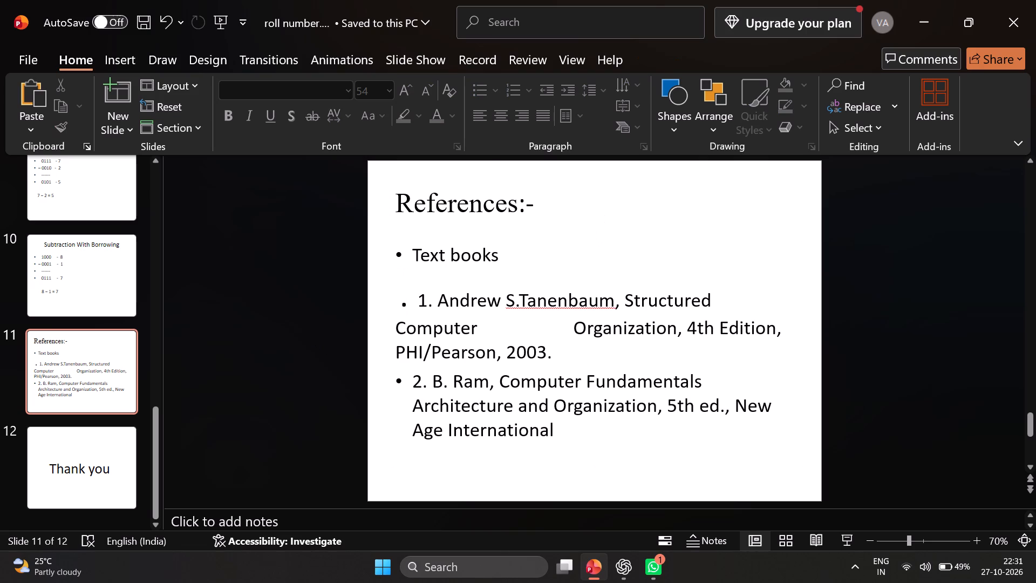
Delete the surplus spaces between "Computer" and "Organization" in reference 1.
click(571, 328)
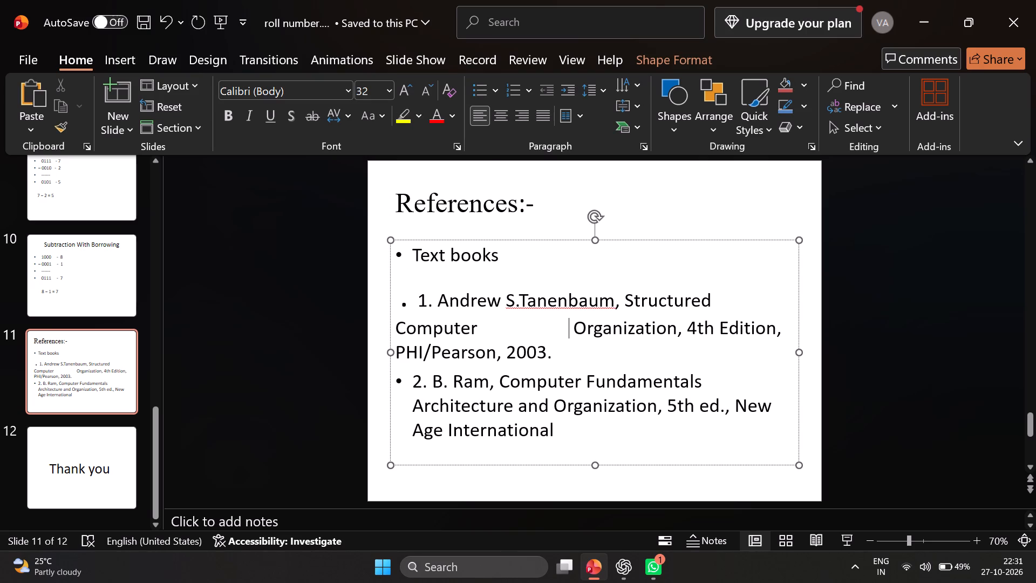
key(BackSpace)
key(BackSpace)
key(BackSpace)
key(BackSpace)
key(BackSpace)
key(BackSpace)
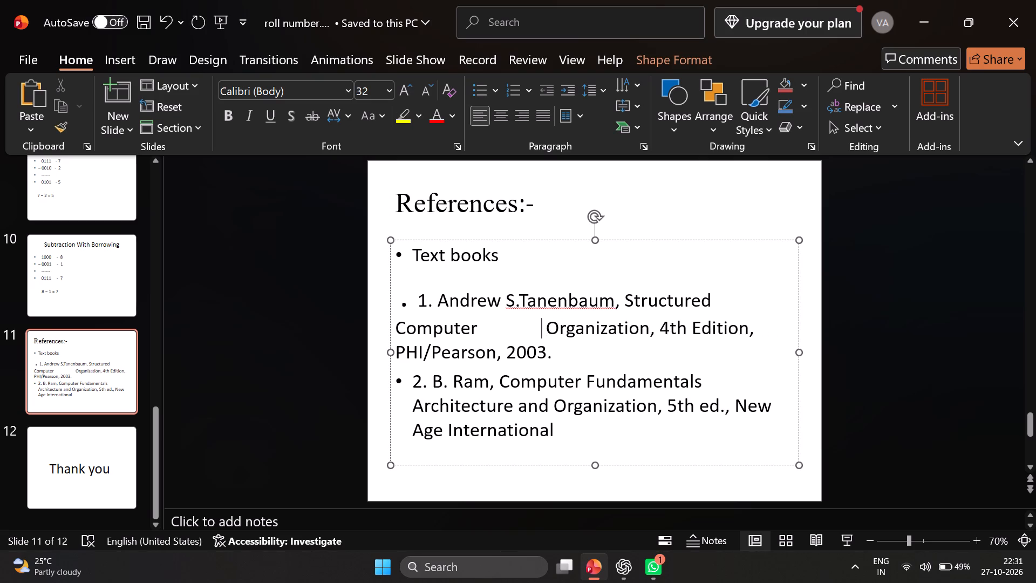
key(BackSpace)
key(BackSpace)
key(BackSpace)
key(BackSpace)
key(BackSpace)
key(BackSpace)
key(BackSpace)
key(BackSpace)
key(BackSpace)
key(BackSpace)
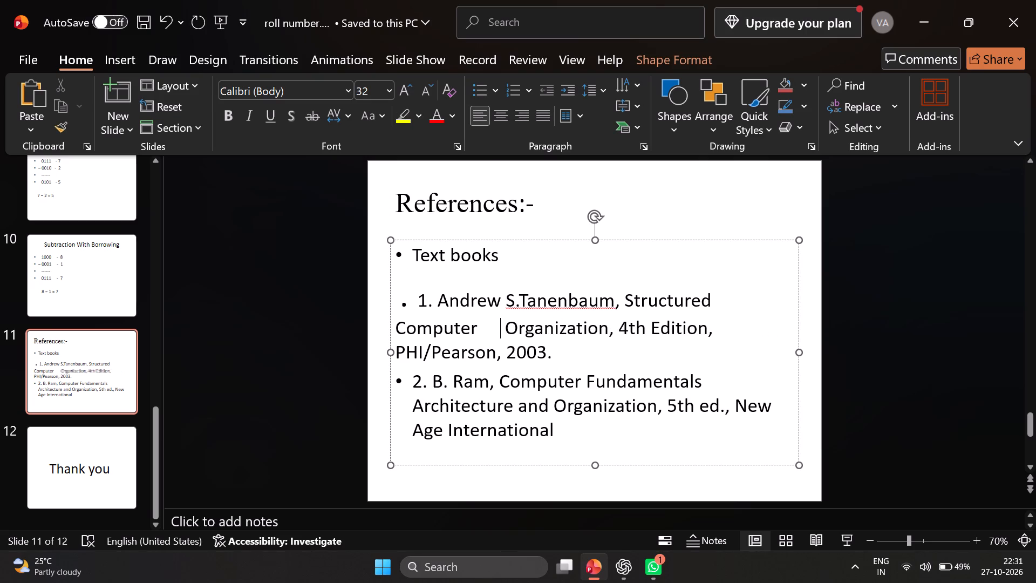
key(BackSpace)
key(BackSpace)
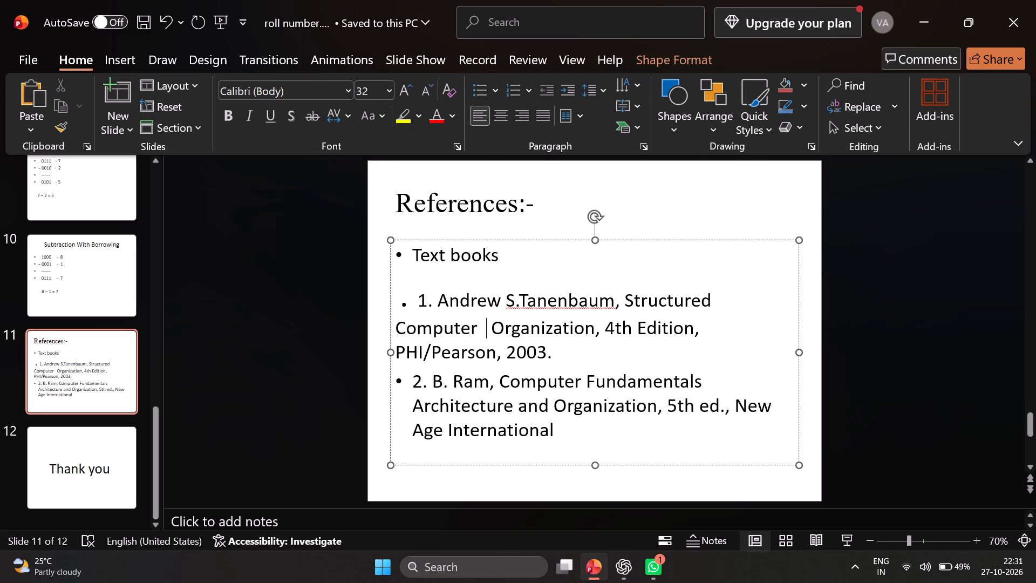
key(BackSpace)
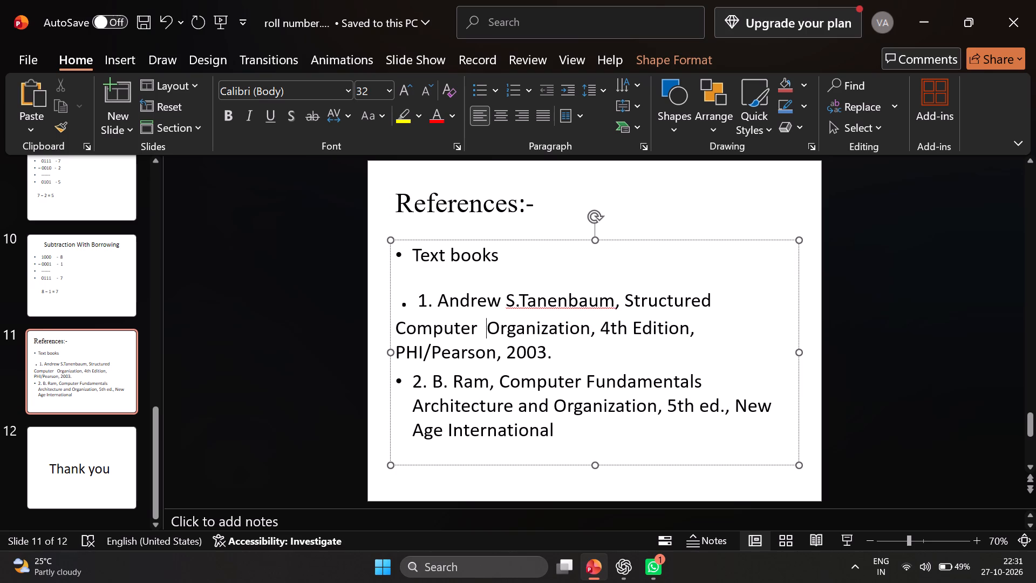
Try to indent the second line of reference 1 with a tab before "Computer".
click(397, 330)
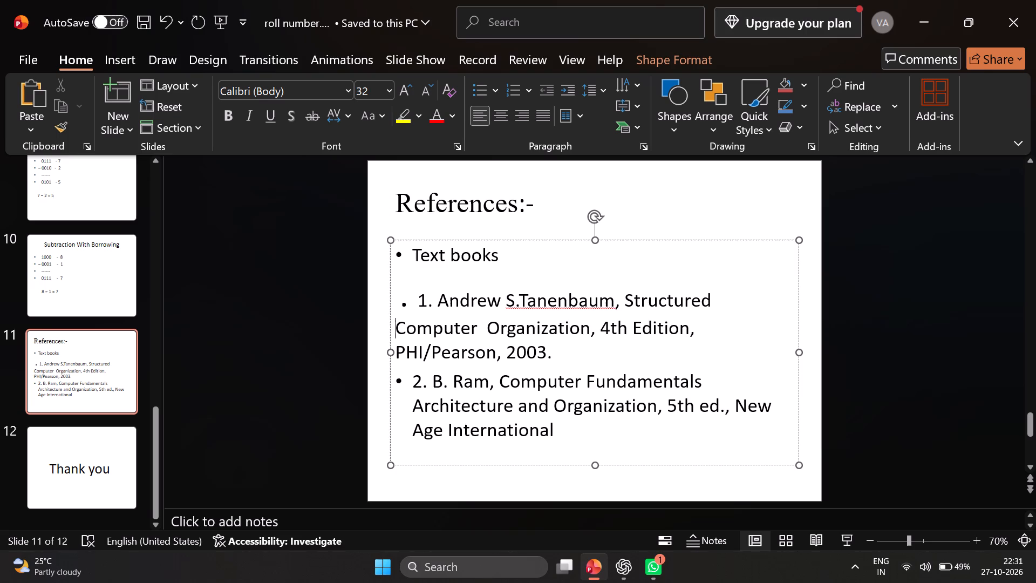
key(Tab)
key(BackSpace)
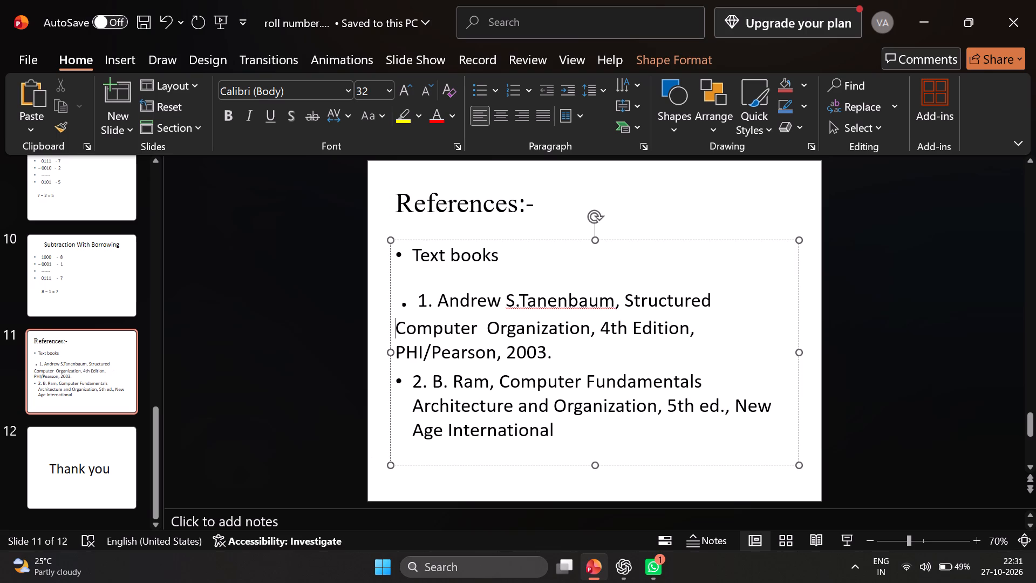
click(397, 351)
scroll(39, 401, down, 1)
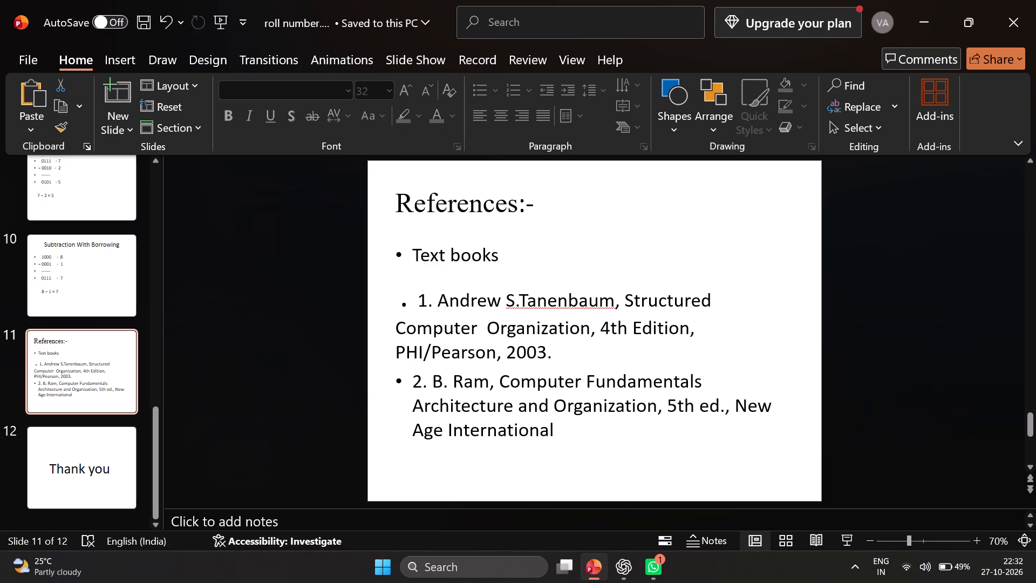
Copy the slide's full title text "References:-".
drag(400, 200, 527, 266)
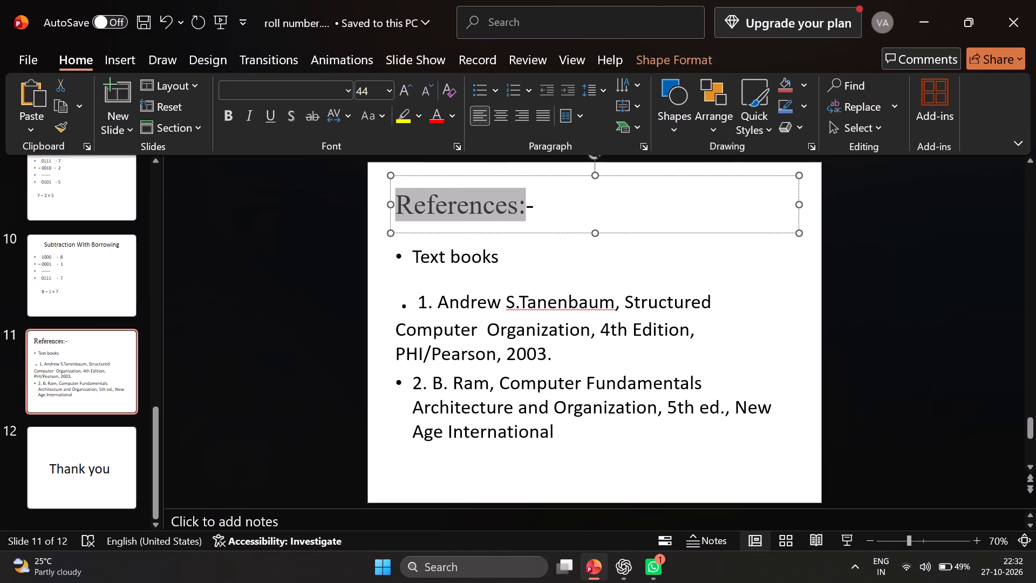
drag(527, 266, 558, 291)
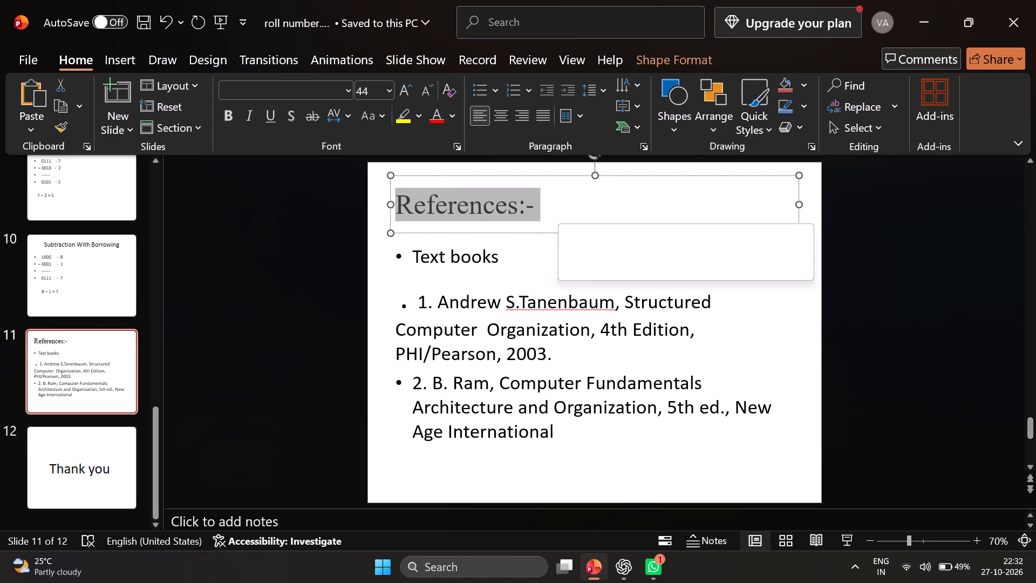
click(432, 276)
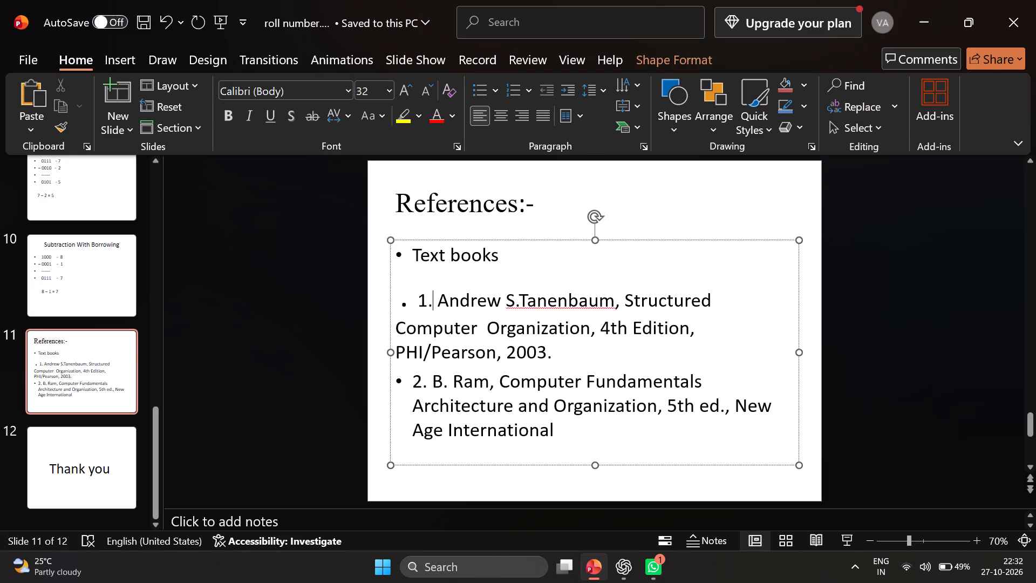
drag(399, 193, 547, 202)
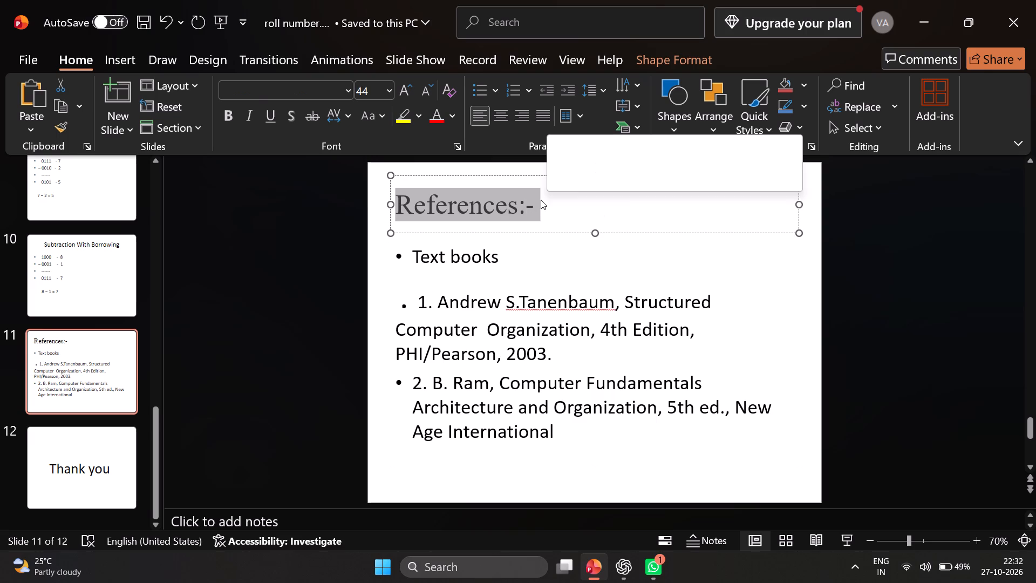
key(ctrl+c)
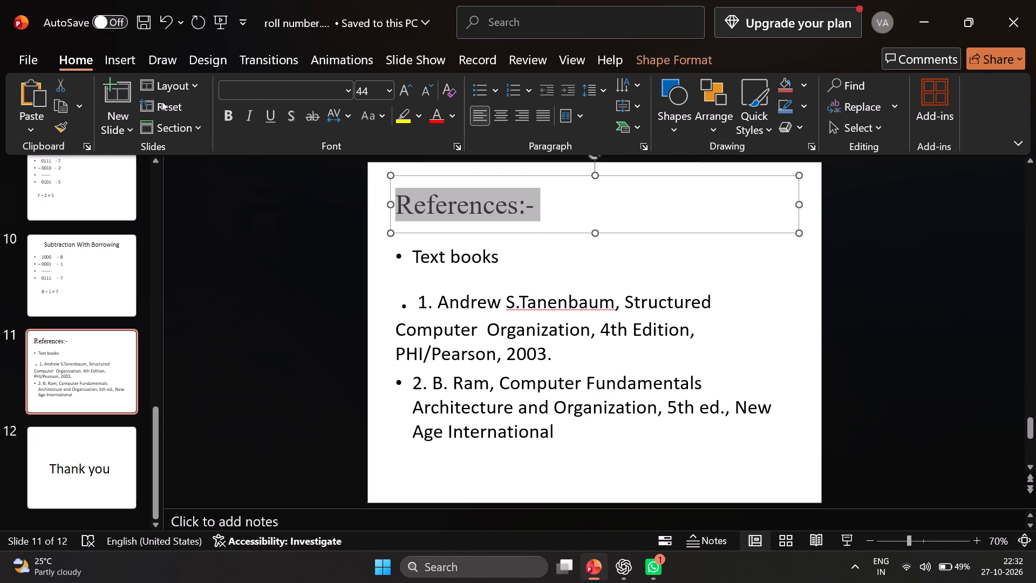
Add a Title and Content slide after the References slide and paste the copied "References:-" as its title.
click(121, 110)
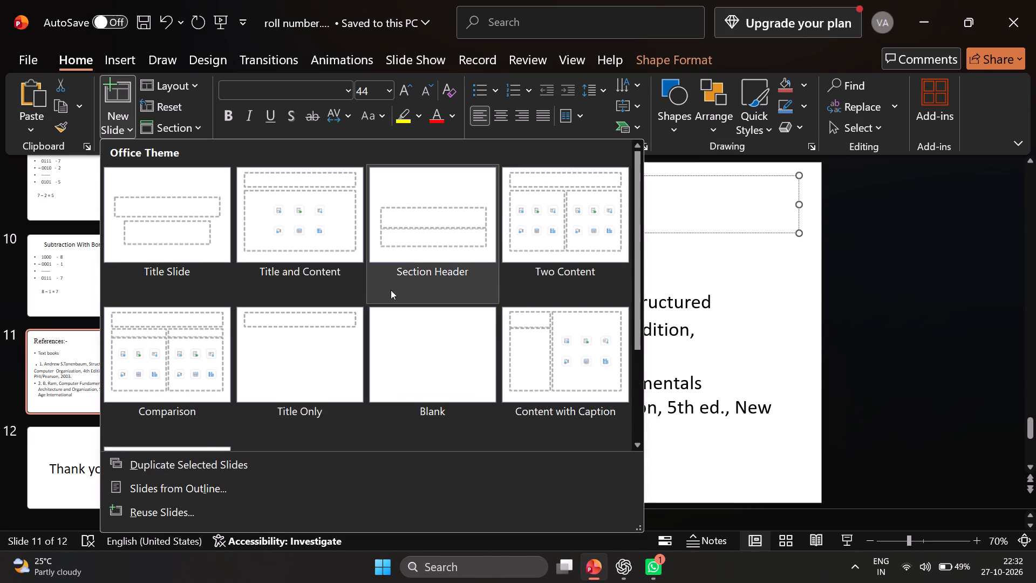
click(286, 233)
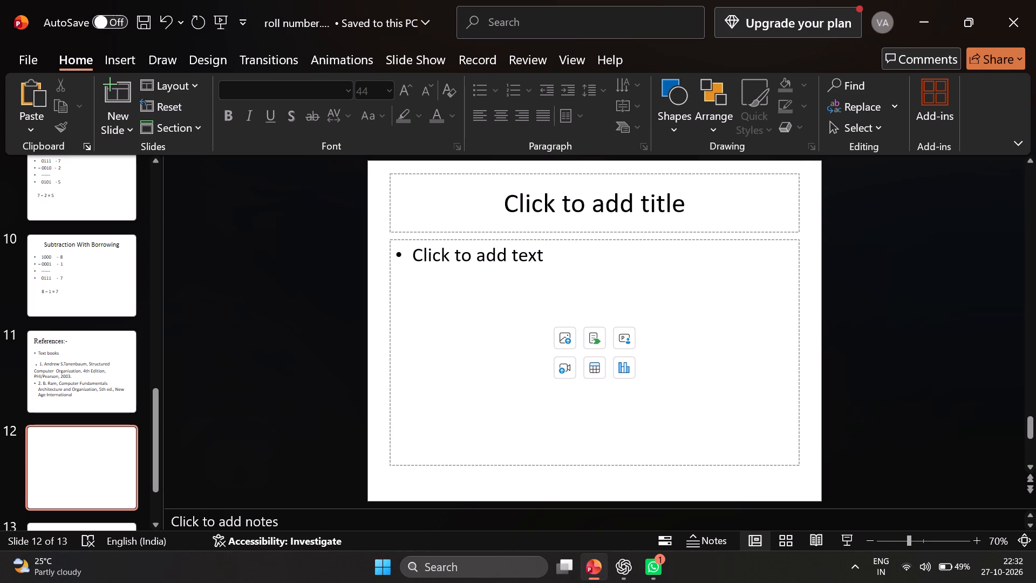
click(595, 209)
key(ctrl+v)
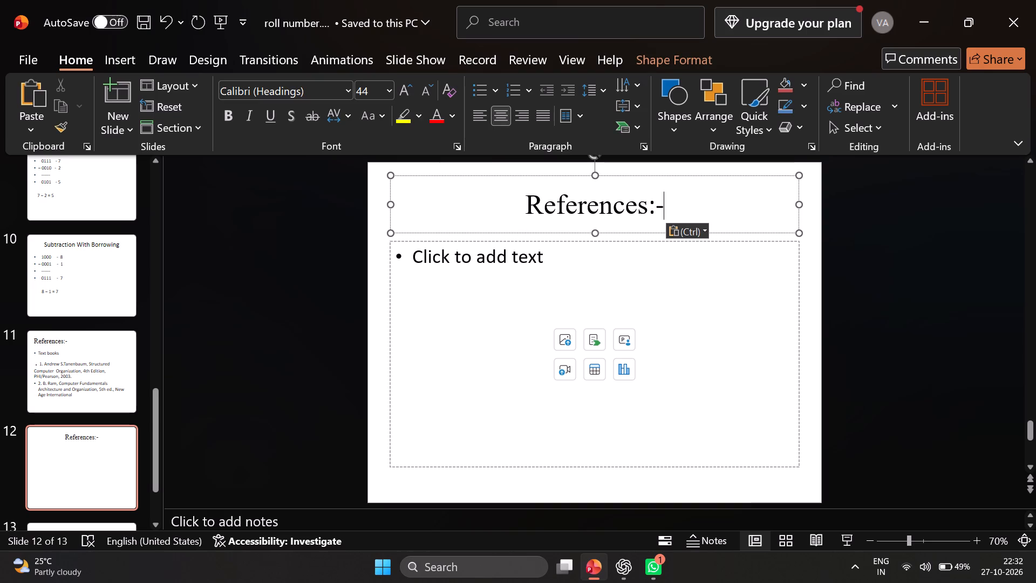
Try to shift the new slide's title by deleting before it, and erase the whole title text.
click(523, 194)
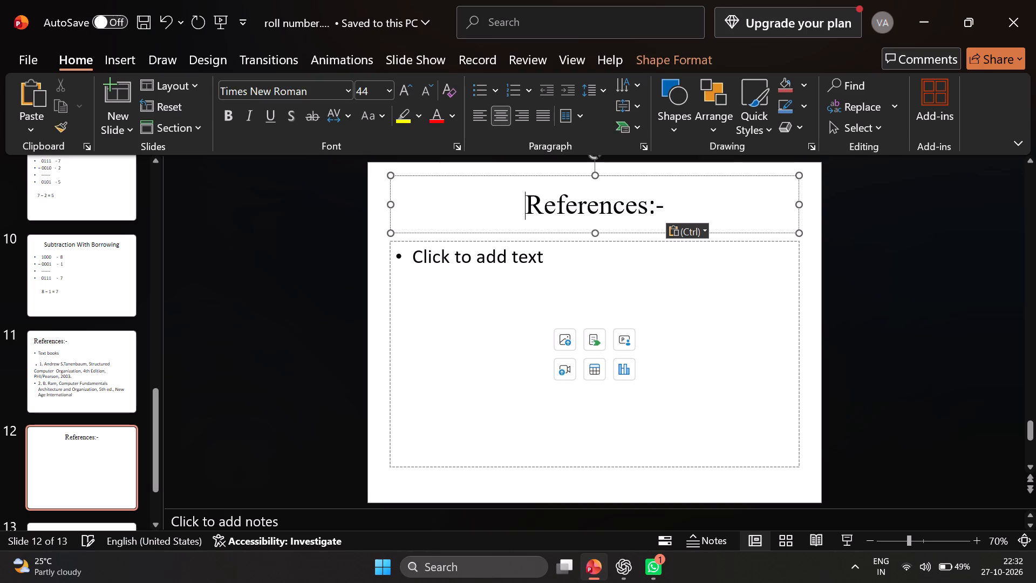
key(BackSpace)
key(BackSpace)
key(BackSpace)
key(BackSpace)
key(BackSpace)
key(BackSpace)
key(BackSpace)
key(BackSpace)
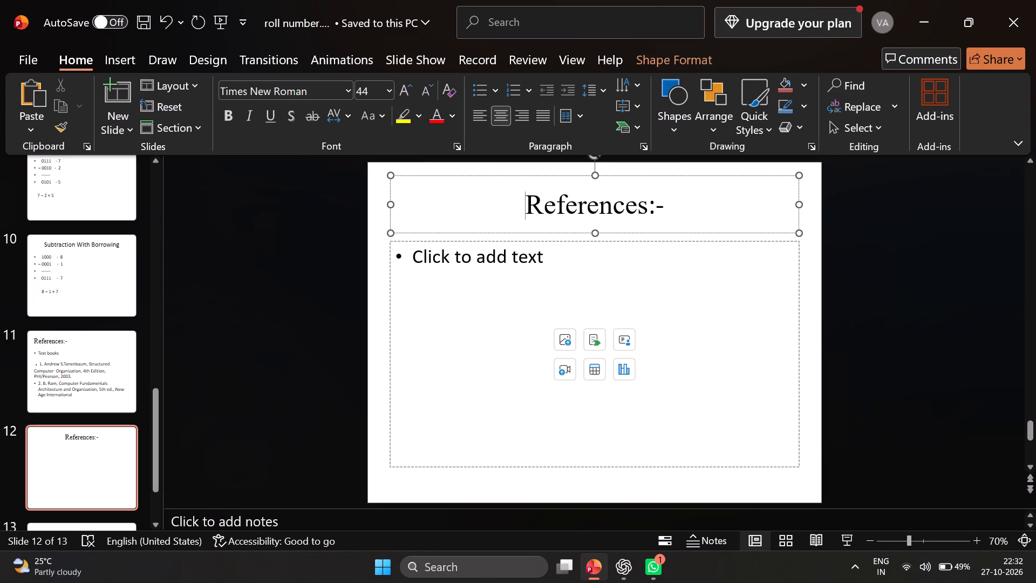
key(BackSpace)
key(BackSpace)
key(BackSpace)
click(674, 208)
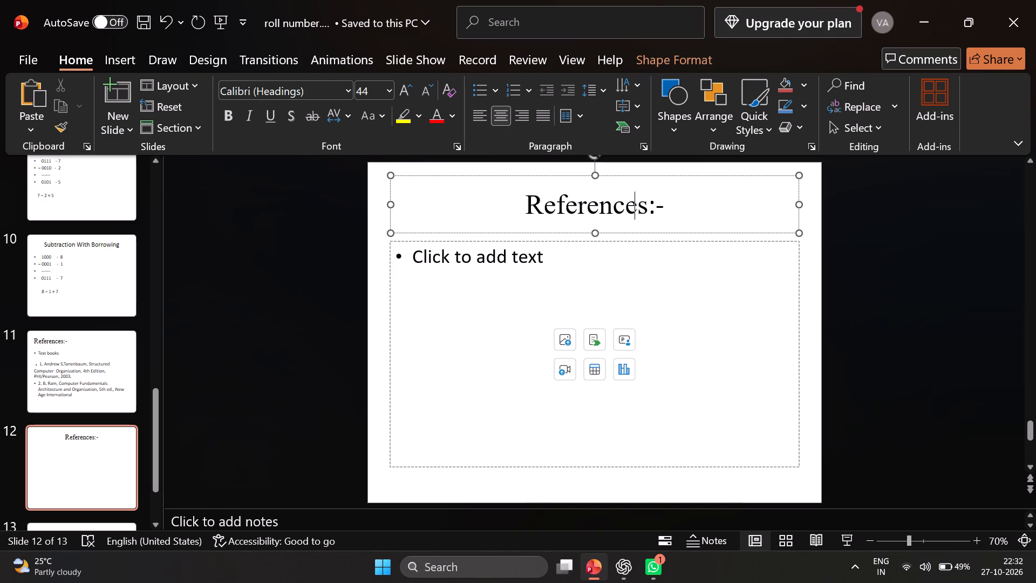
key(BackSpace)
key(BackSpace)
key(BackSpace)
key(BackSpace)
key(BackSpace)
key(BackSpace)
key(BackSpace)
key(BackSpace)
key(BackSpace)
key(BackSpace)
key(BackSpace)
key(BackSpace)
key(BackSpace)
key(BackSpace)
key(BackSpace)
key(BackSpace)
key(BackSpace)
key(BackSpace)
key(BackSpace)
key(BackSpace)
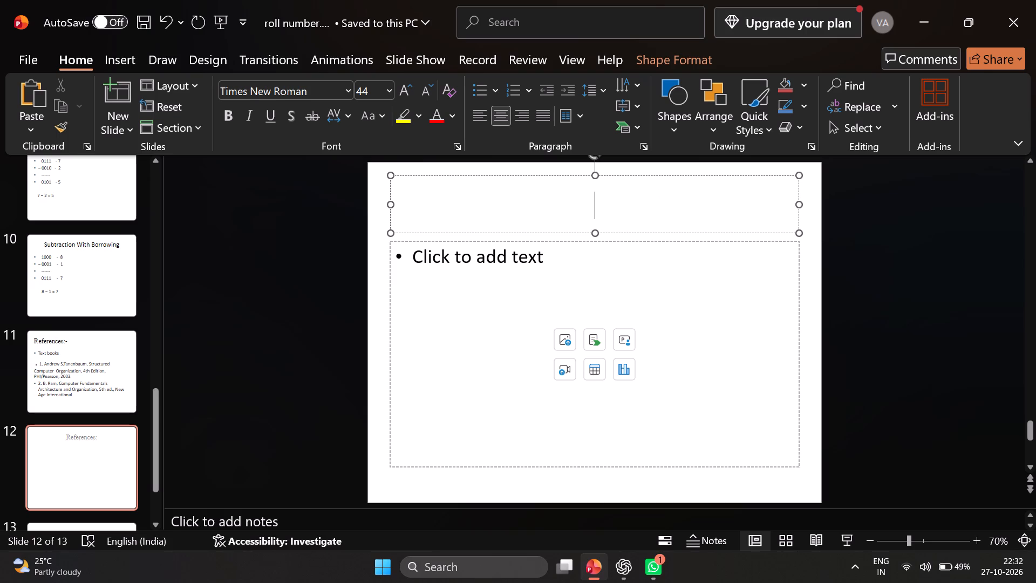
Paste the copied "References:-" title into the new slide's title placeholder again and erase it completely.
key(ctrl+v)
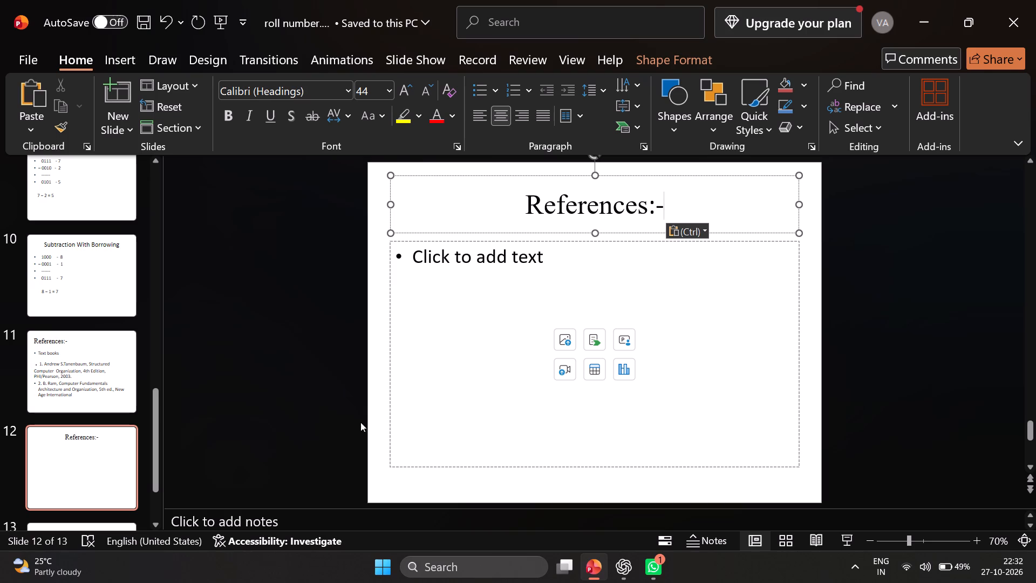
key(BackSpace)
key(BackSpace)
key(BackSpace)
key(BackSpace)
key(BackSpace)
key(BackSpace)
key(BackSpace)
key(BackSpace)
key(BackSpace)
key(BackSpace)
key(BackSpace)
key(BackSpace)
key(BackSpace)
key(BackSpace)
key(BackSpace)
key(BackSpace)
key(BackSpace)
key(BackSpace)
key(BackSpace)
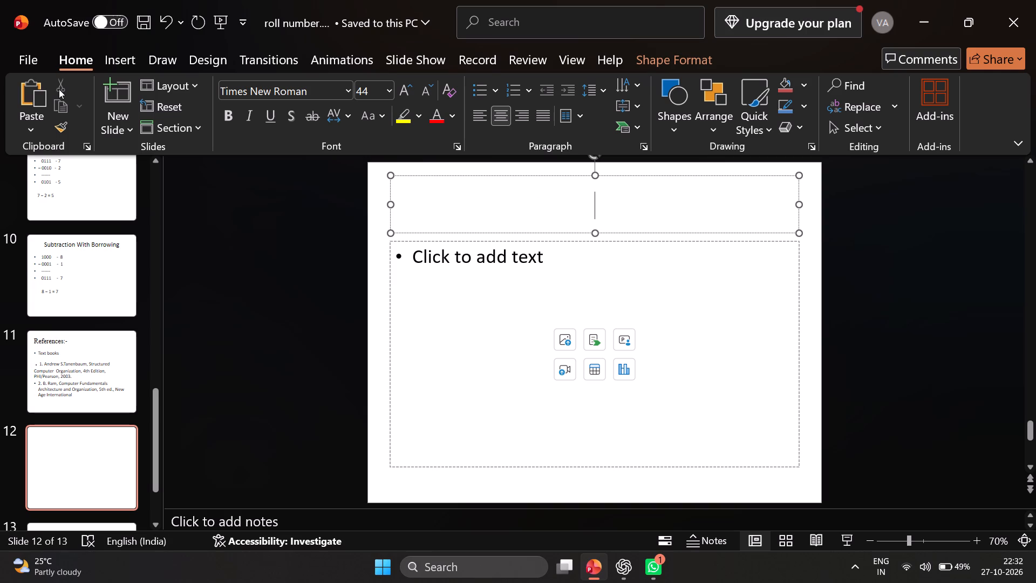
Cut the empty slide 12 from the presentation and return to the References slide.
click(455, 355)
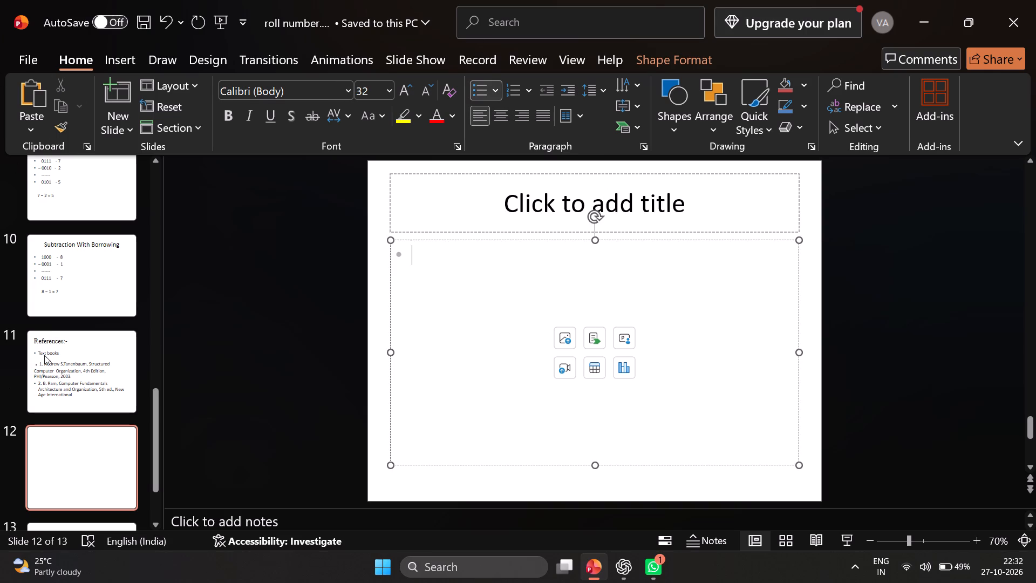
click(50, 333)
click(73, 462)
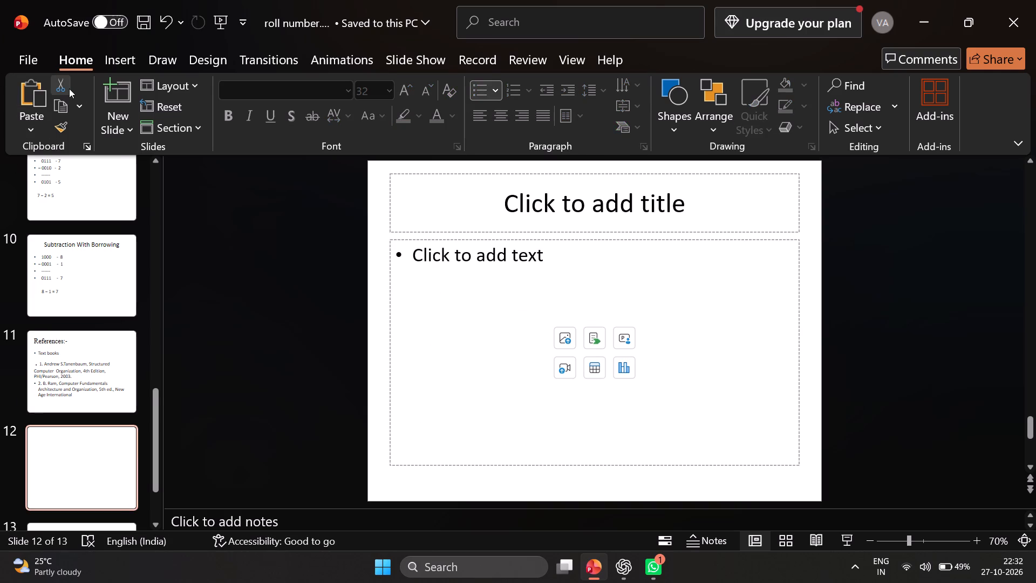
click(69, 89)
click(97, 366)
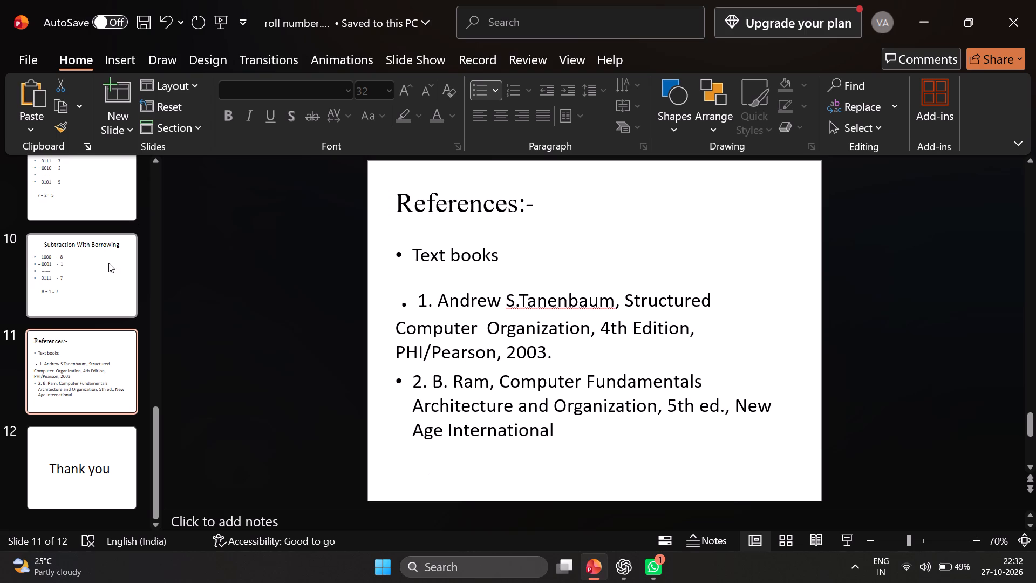
Save the presentation under the new name "DLCO PPT" as a PowerPoint Presentation in this PC's Documents folder.
click(26, 49)
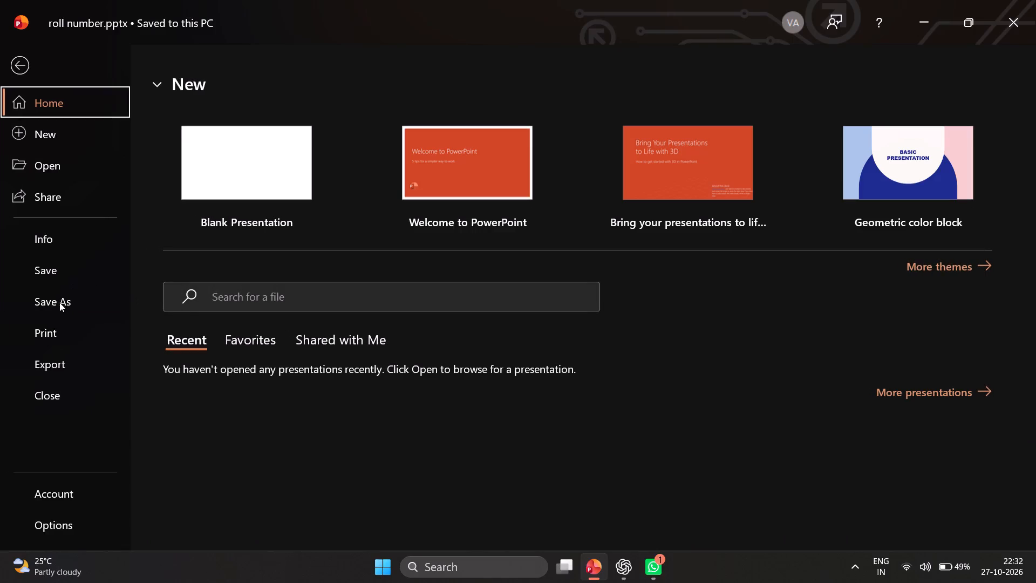
click(57, 301)
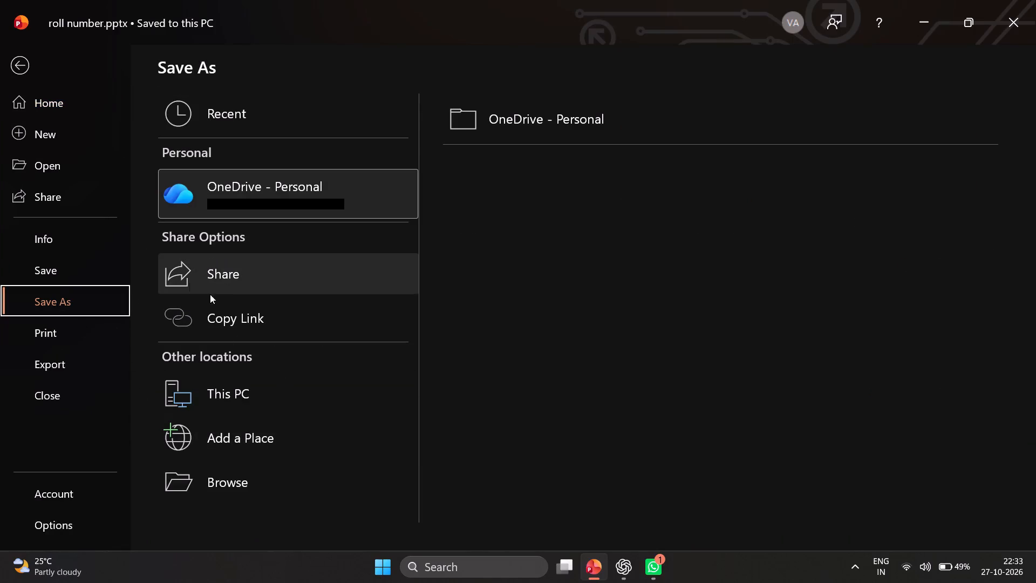
click(282, 189)
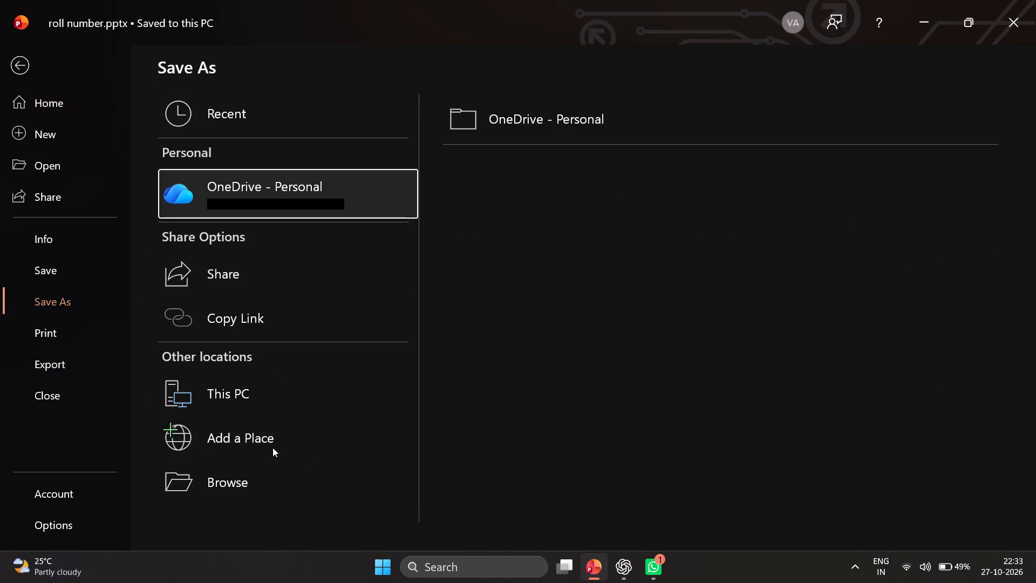
click(273, 401)
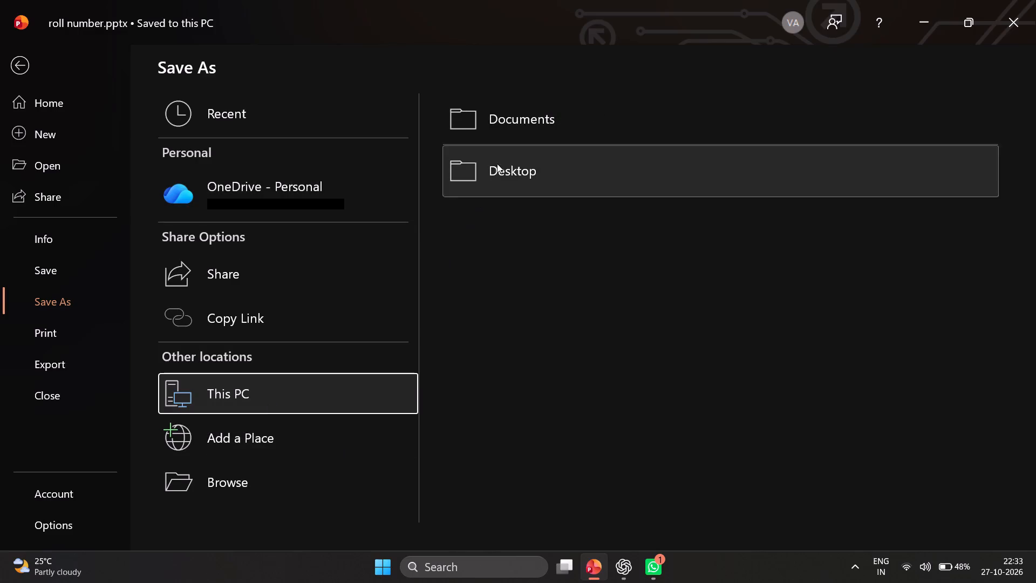
click(520, 131)
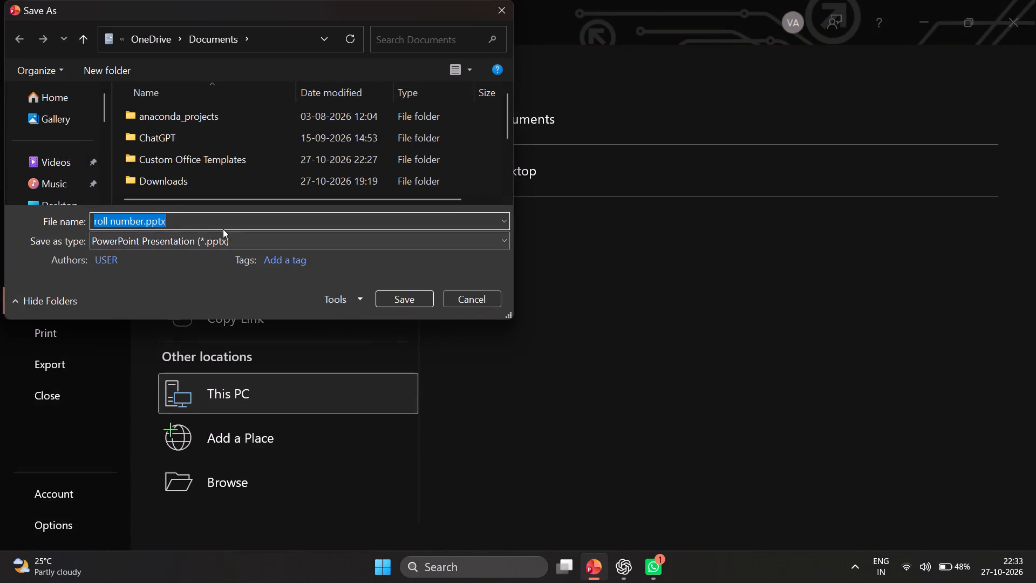
click(184, 216)
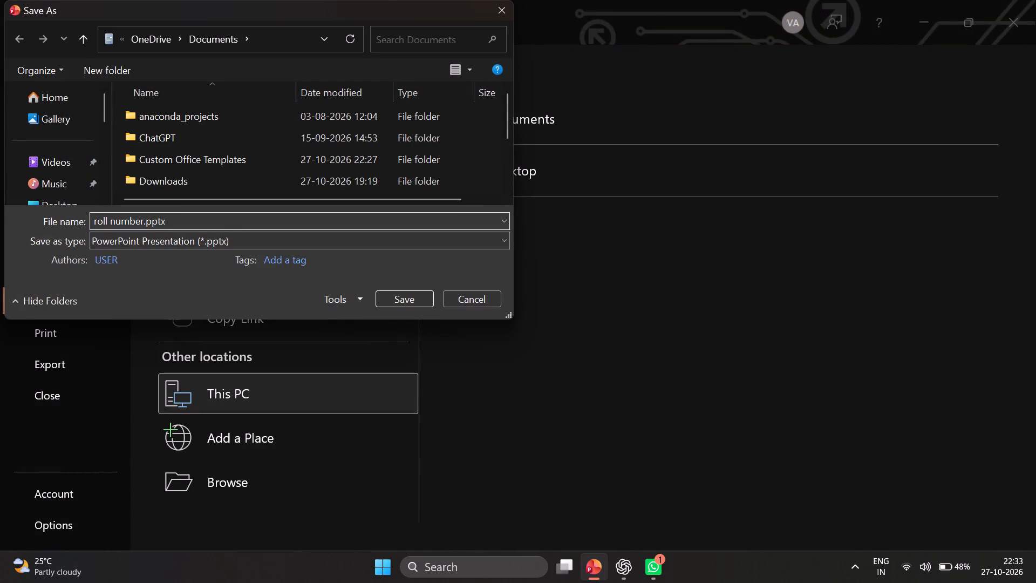
key(BackSpace)
key(BackSpace)
key(BackSpace)
key(BackSpace)
key(BackSpace)
key(BackSpace)
key(BackSpace)
key(BackSpace)
key(BackSpace)
key(BackSpace)
key(BackSpace)
key(BackSpace)
key(BackSpace)
key(BackSpace)
key(BackSpace)
key(BackSpace)
text(DL)
text(CO)
key(space)
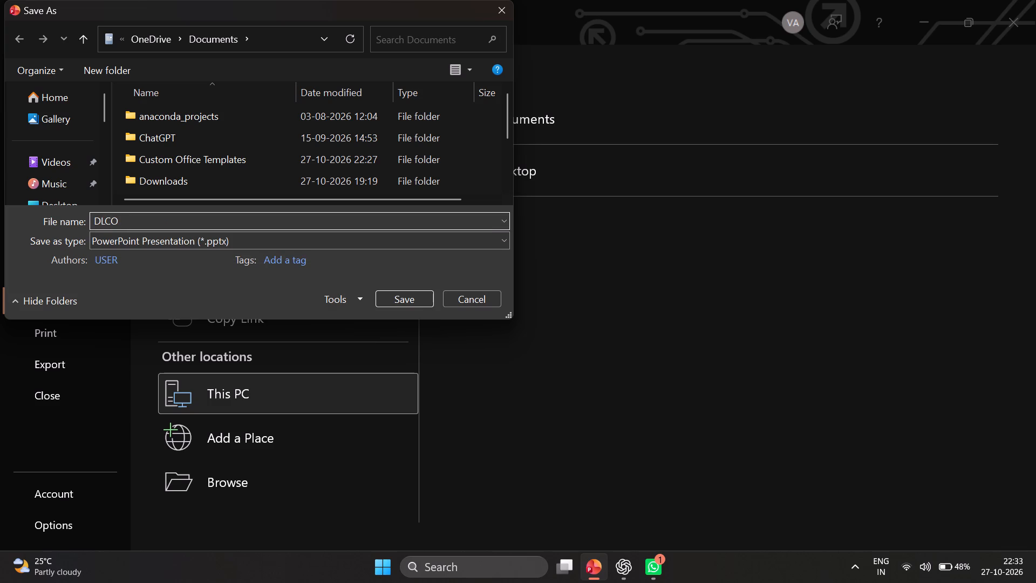
text(PPT)
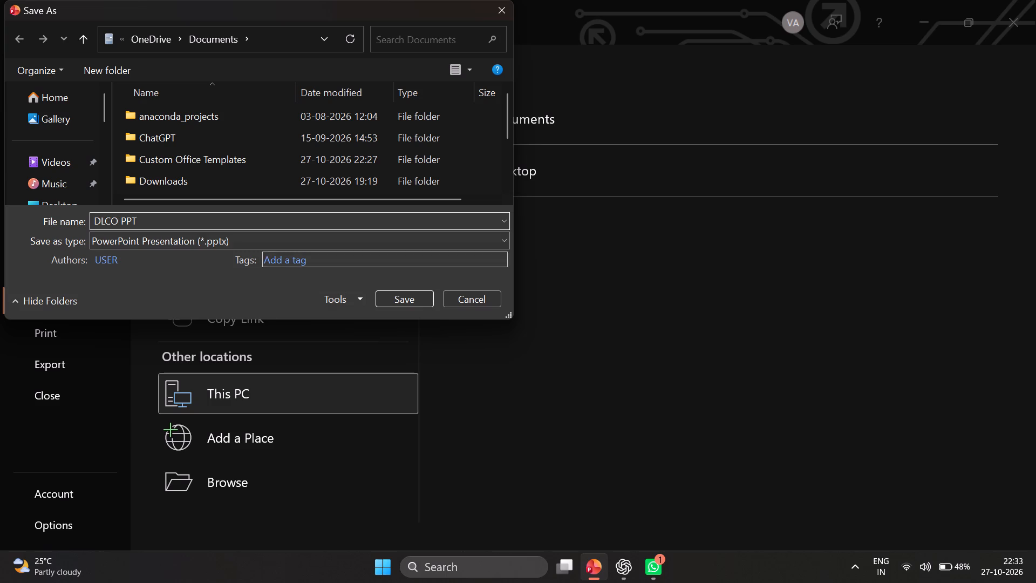
scroll(32, 188, down, 2)
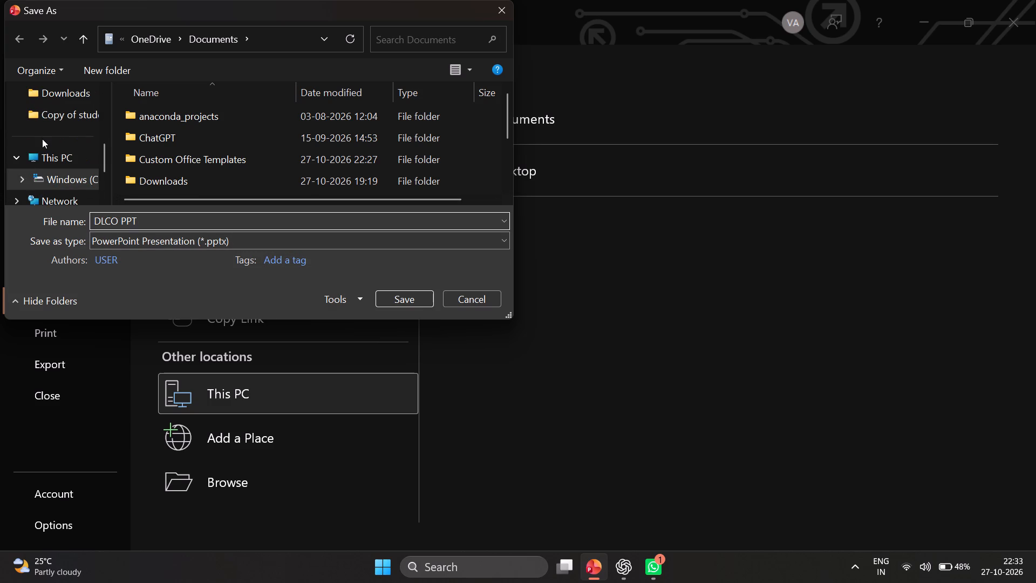
scroll(42, 139, up, 2)
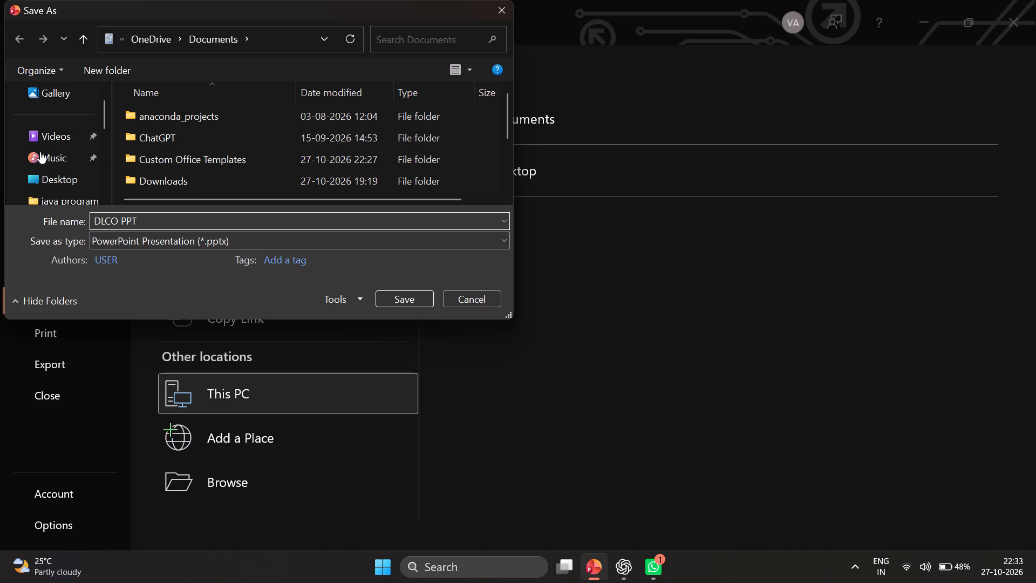
scroll(38, 188, down, 4)
scroll(38, 180, up, 2)
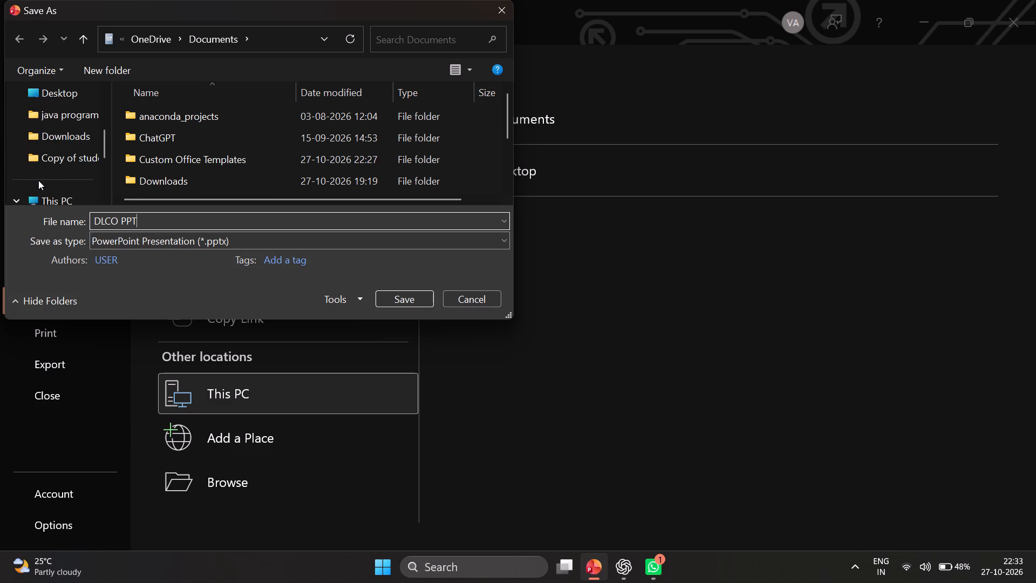
scroll(38, 180, up, 4)
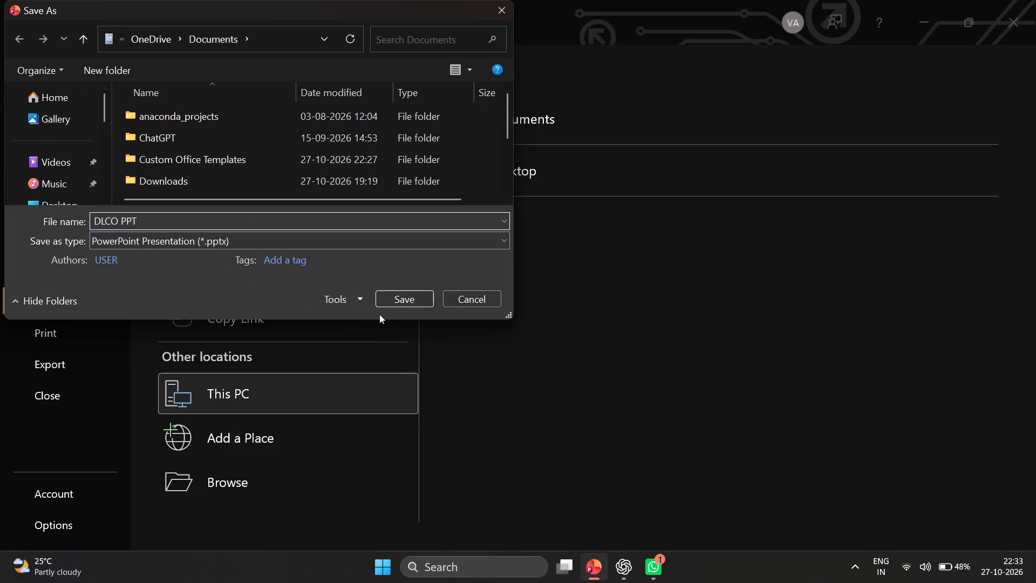
click(396, 289)
click(392, 304)
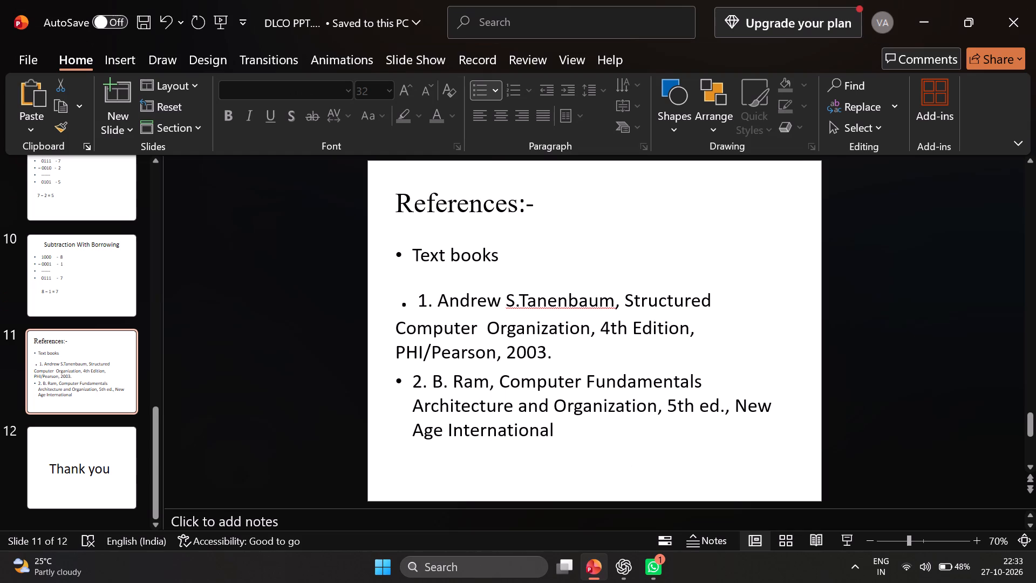
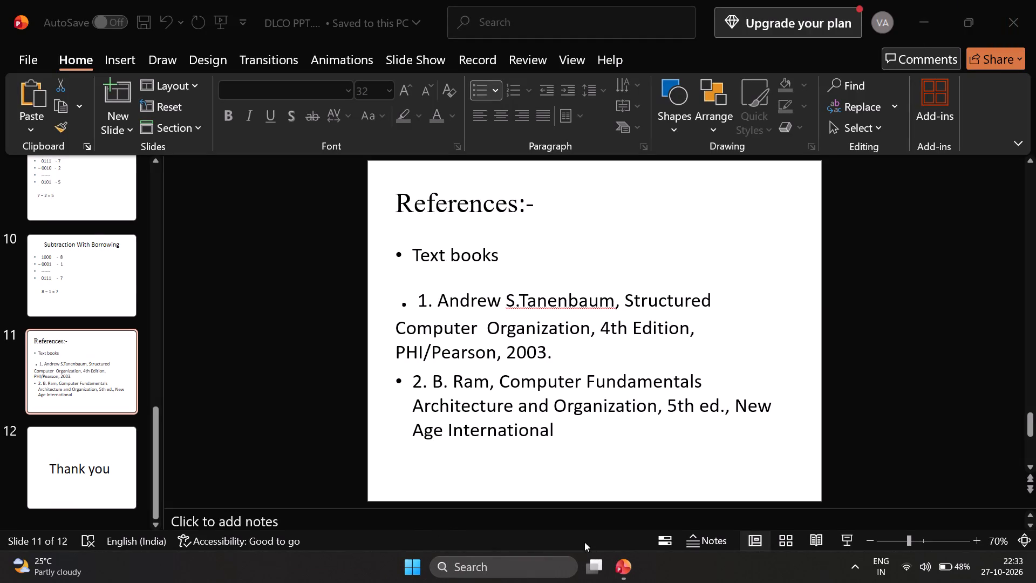
Switch to File Explorer and look for the saved DLCO presentation in Downloads, This PC, Music, Videos, Gallery and Home.
click(619, 575)
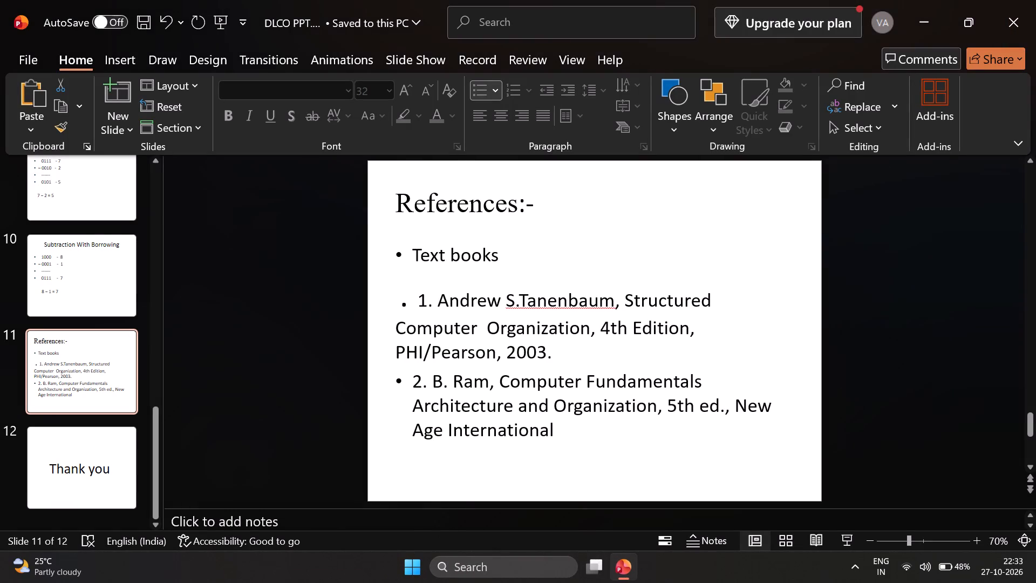
click(619, 561)
key(super+e)
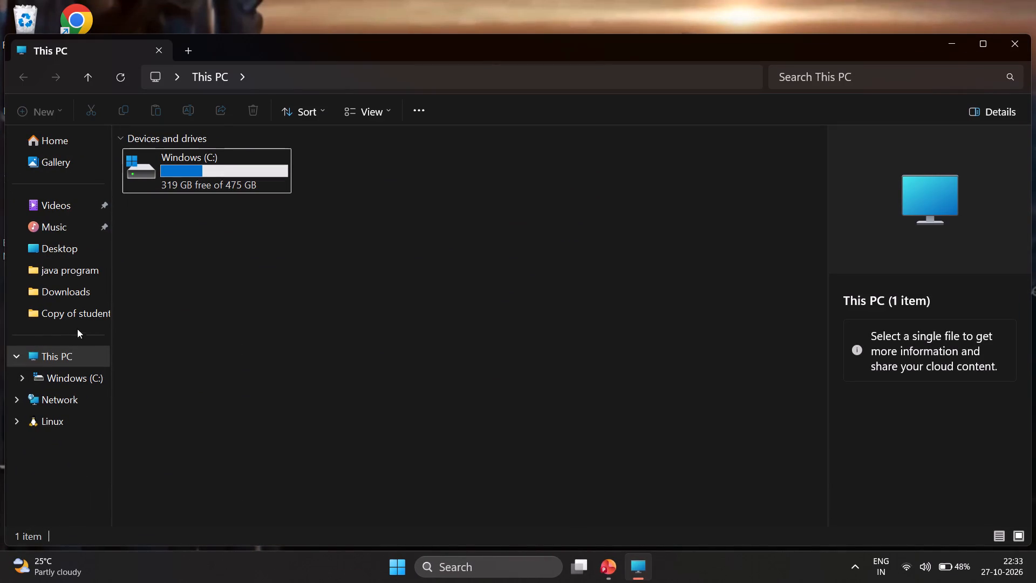
click(85, 322)
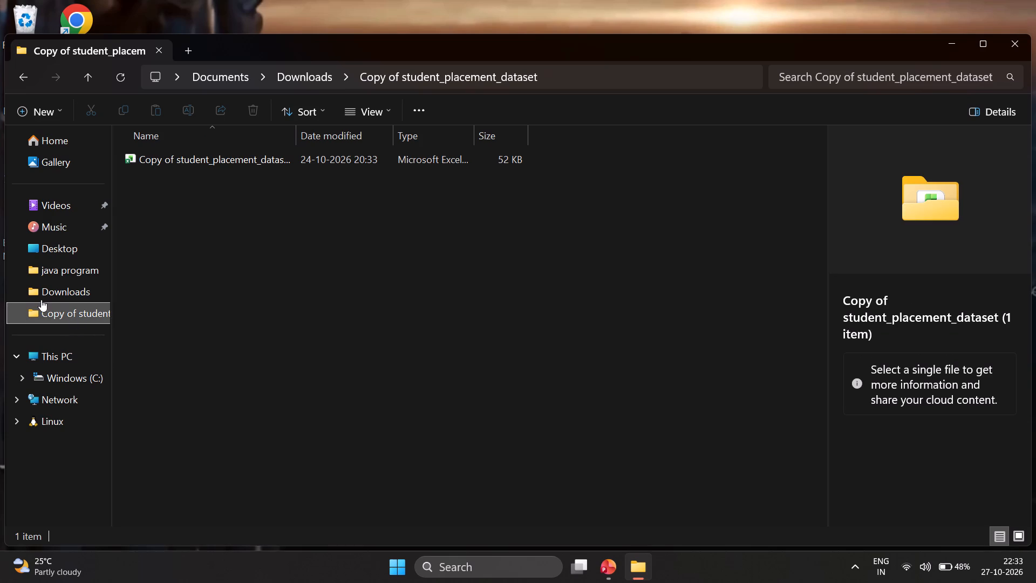
click(53, 295)
scroll(232, 554, down, 3)
scroll(219, 442, down, 3)
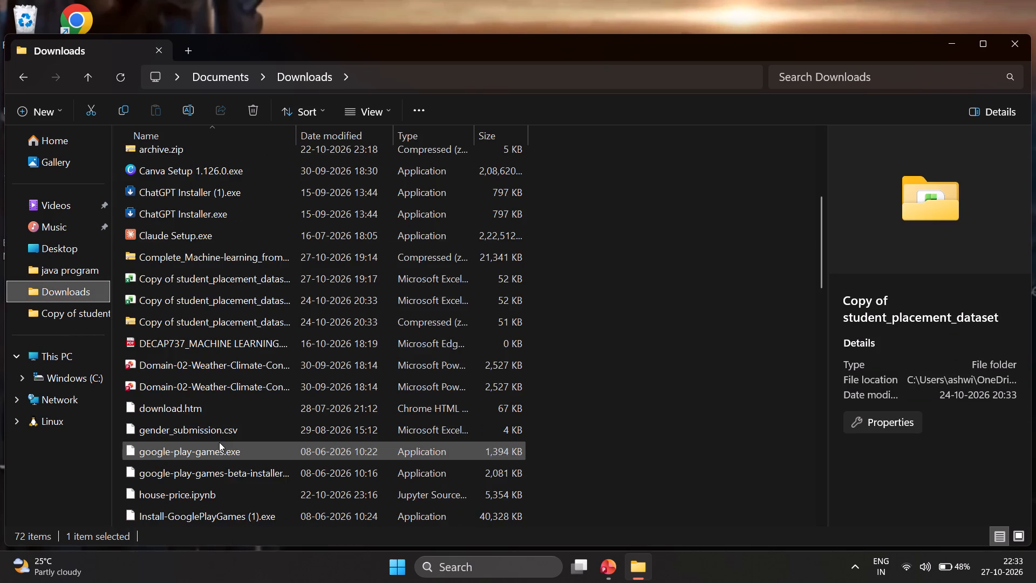
scroll(219, 442, down, 20)
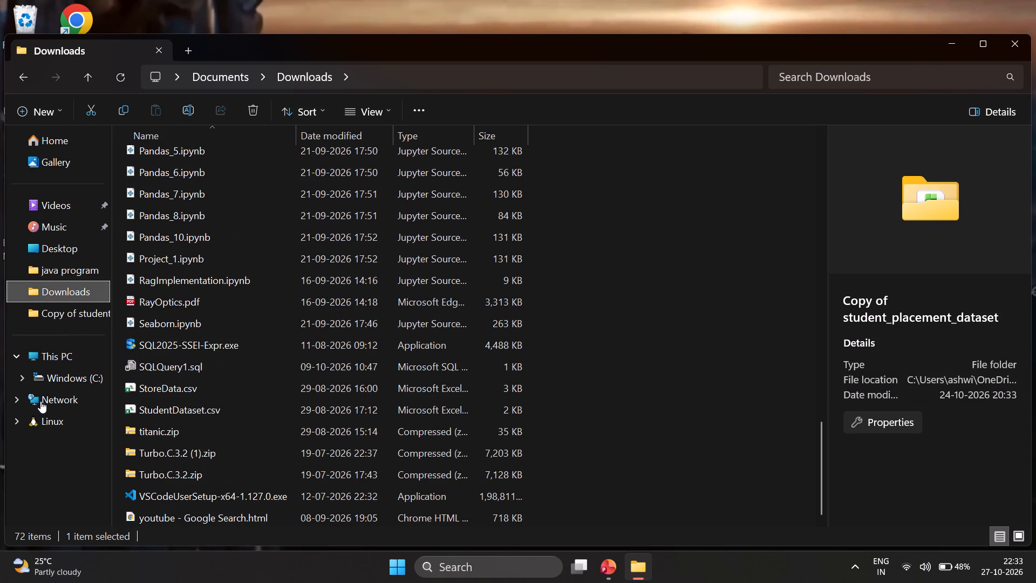
click(45, 398)
click(66, 367)
click(67, 379)
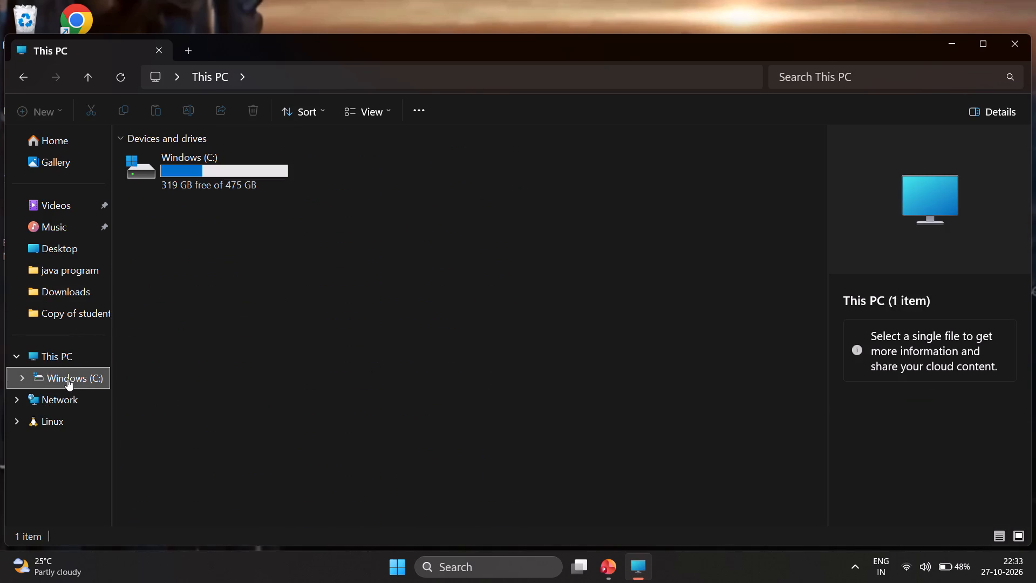
click(84, 255)
click(72, 231)
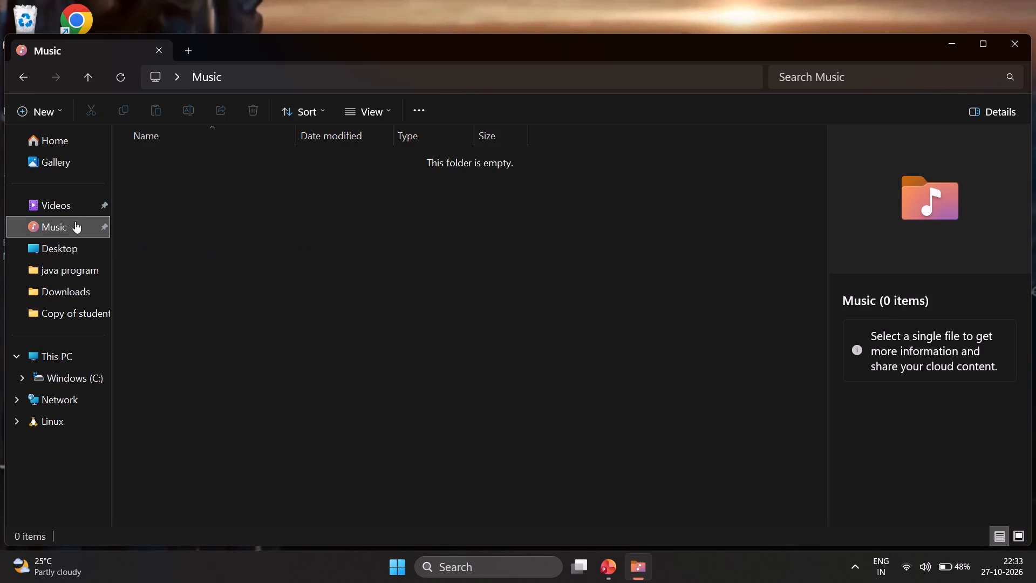
click(82, 216)
click(74, 170)
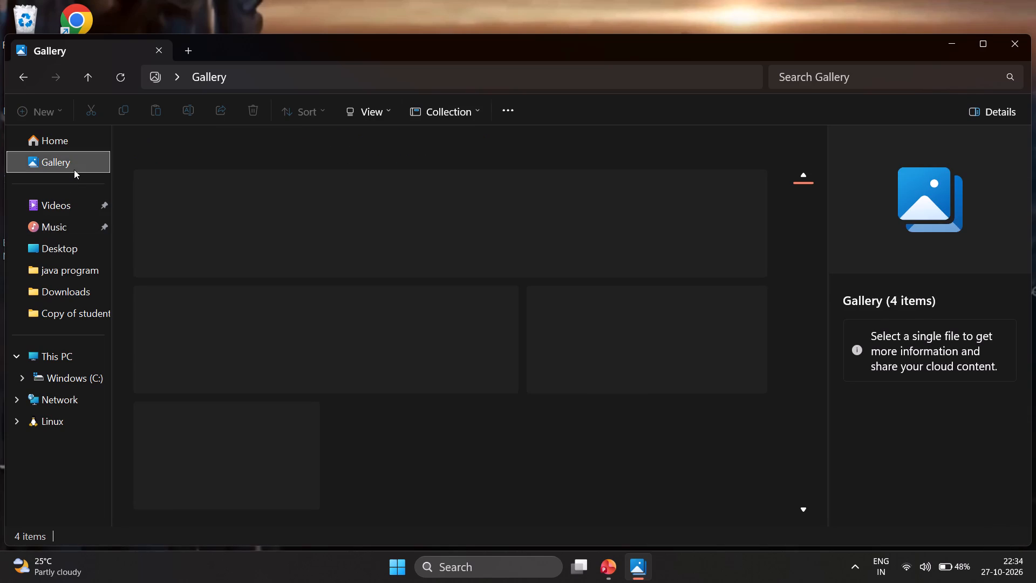
scroll(74, 170, up, 2)
click(74, 135)
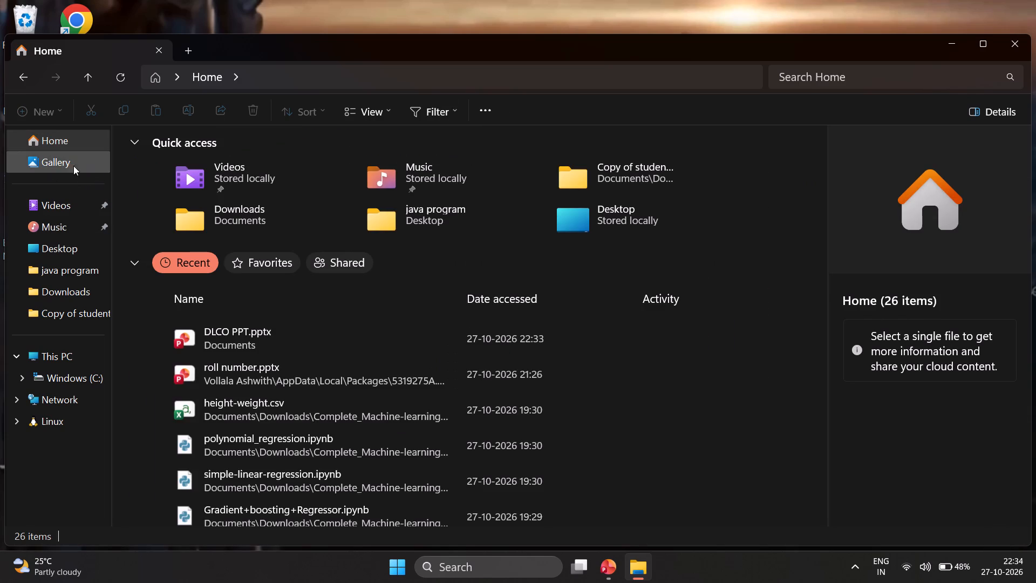
Delete the three screenshots from the Gallery: the javac command output, the meshgrid code and the box plot.
click(69, 166)
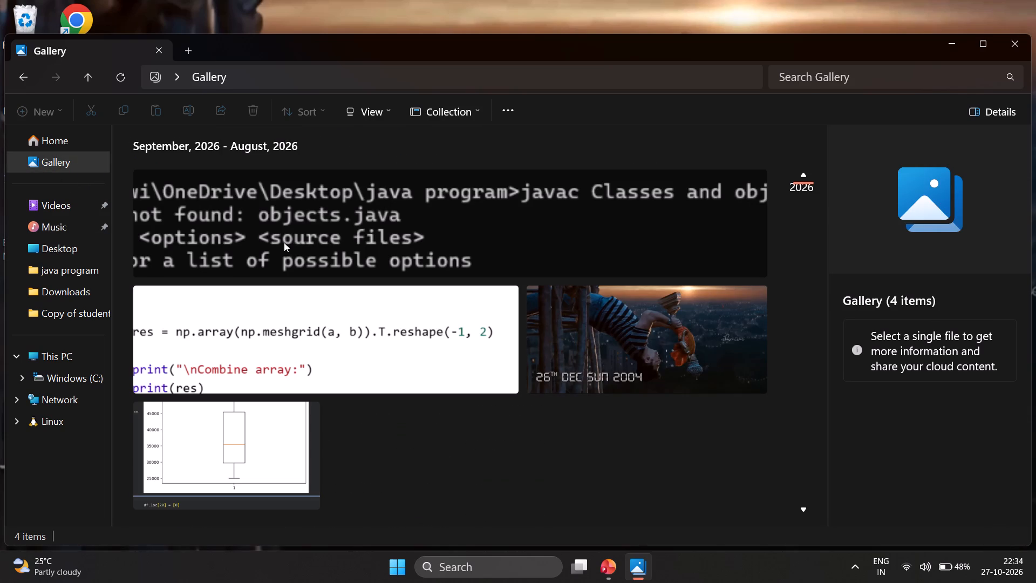
right_click(312, 232)
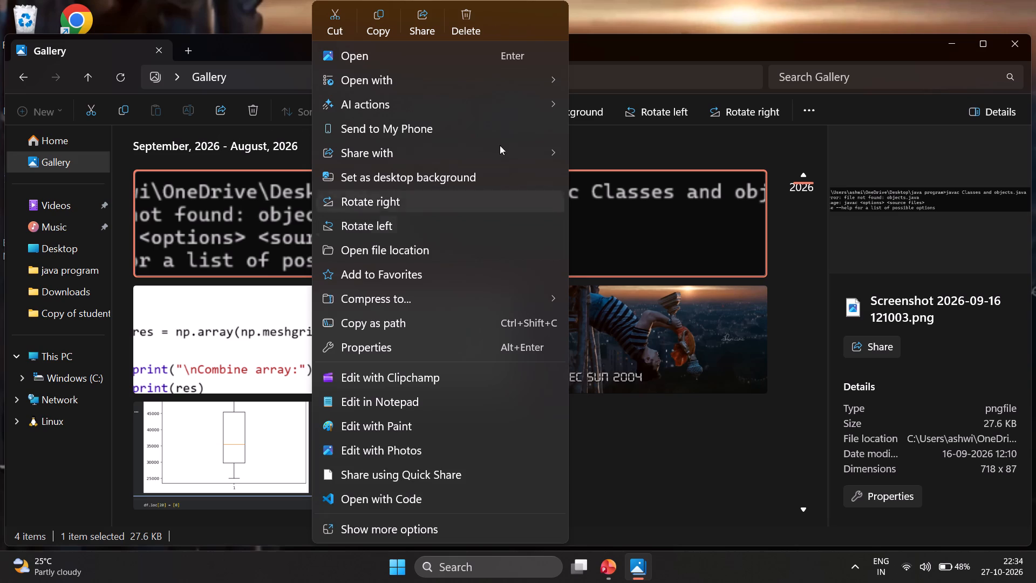
click(456, 22)
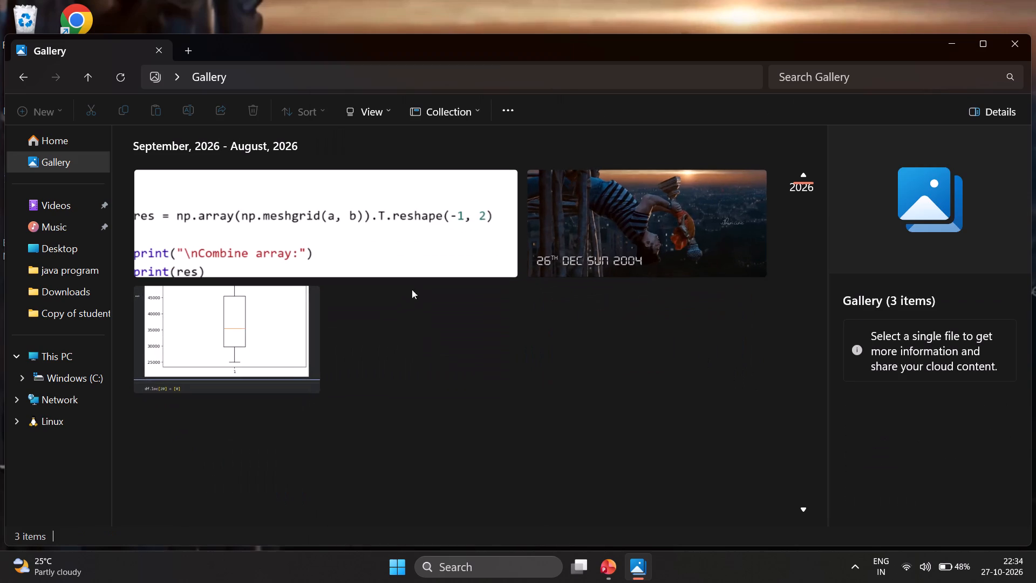
right_click(411, 234)
click(556, 8)
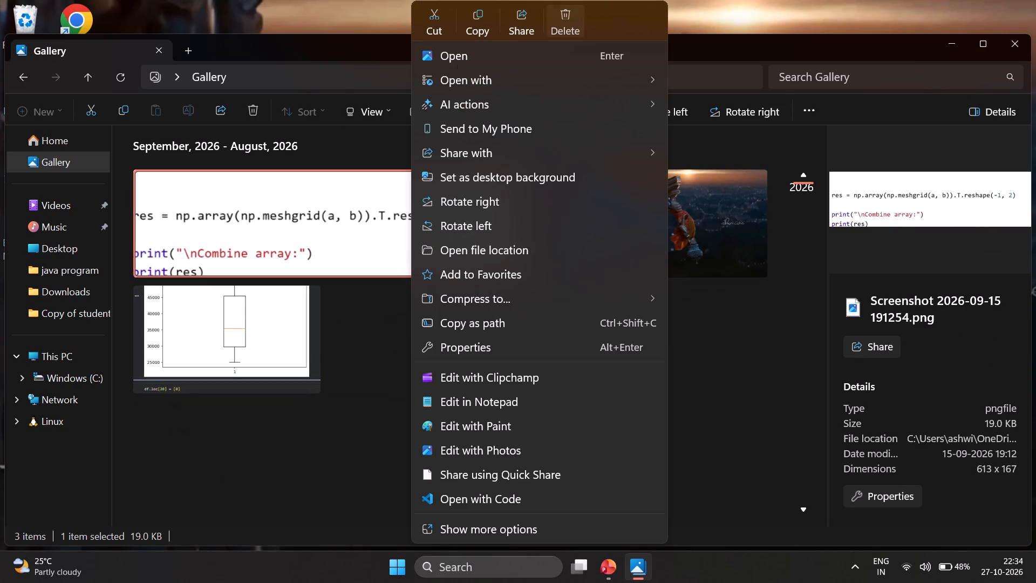
right_click(619, 217)
right_click(524, 215)
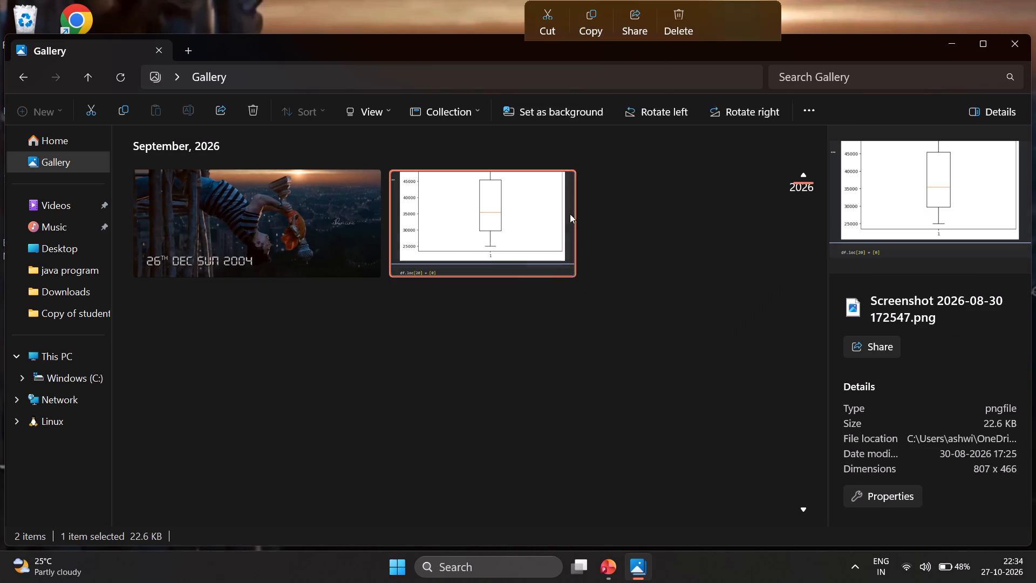
click(679, 16)
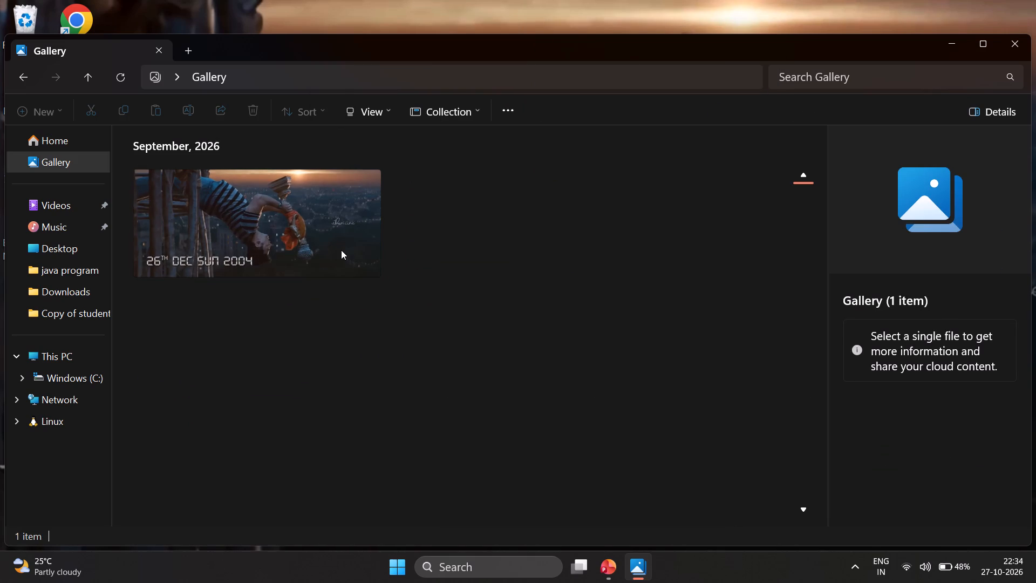
Look for the presentation in Music, Videos, Home's recent files, the java program folder and the student placement dataset folder.
click(99, 219)
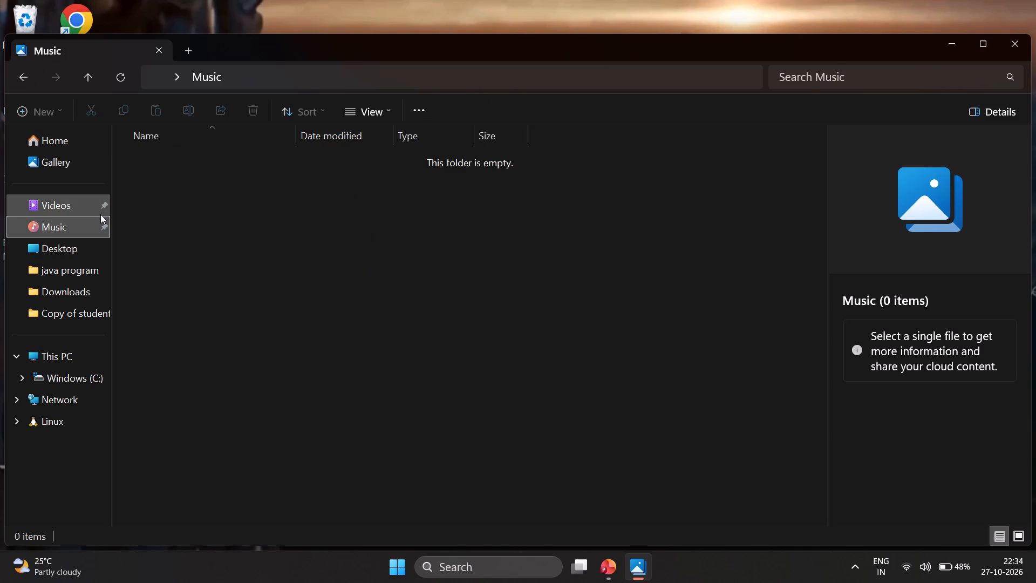
click(100, 214)
click(100, 134)
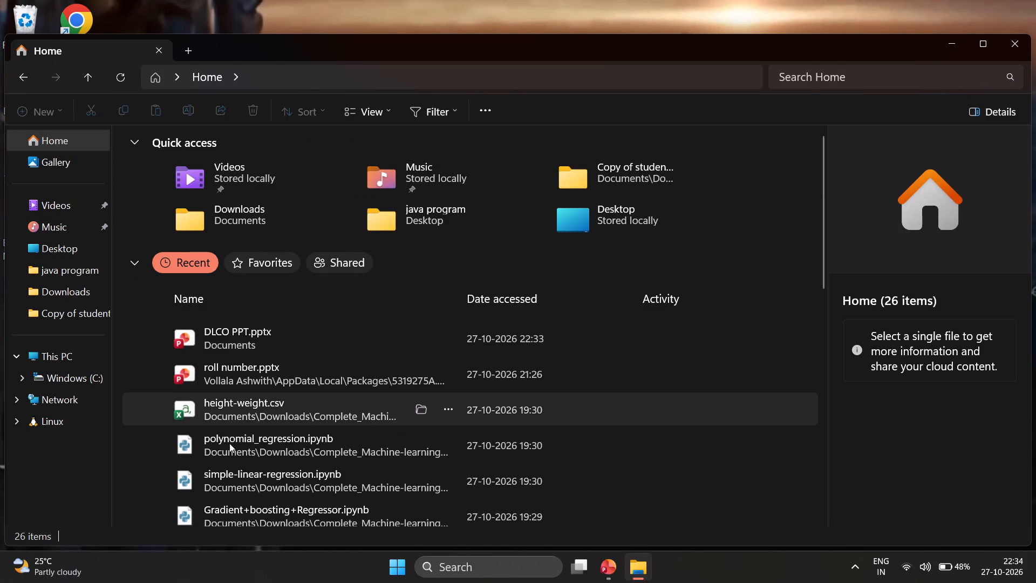
scroll(249, 442, down, 18)
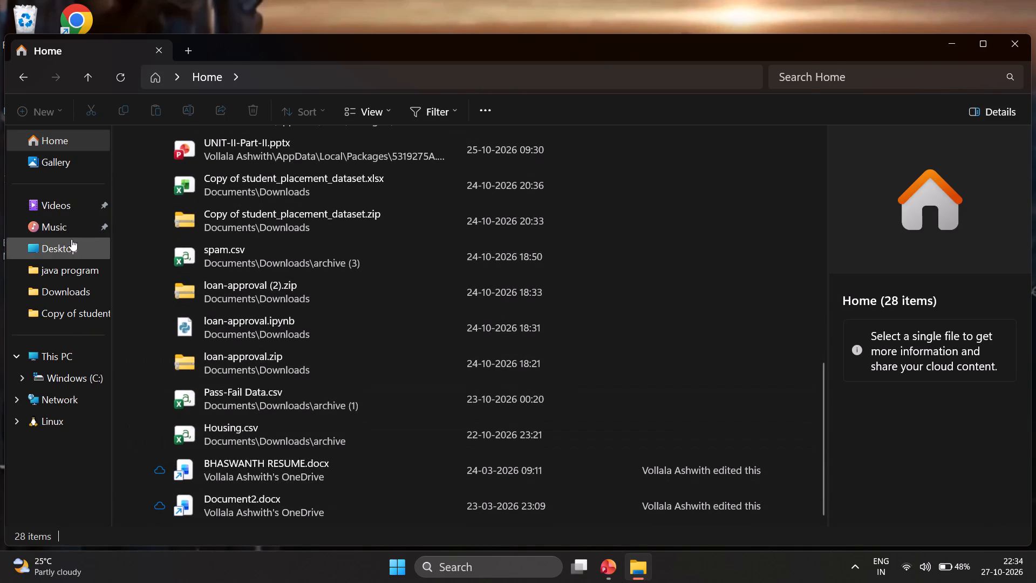
click(78, 269)
scroll(355, 503, down, 13)
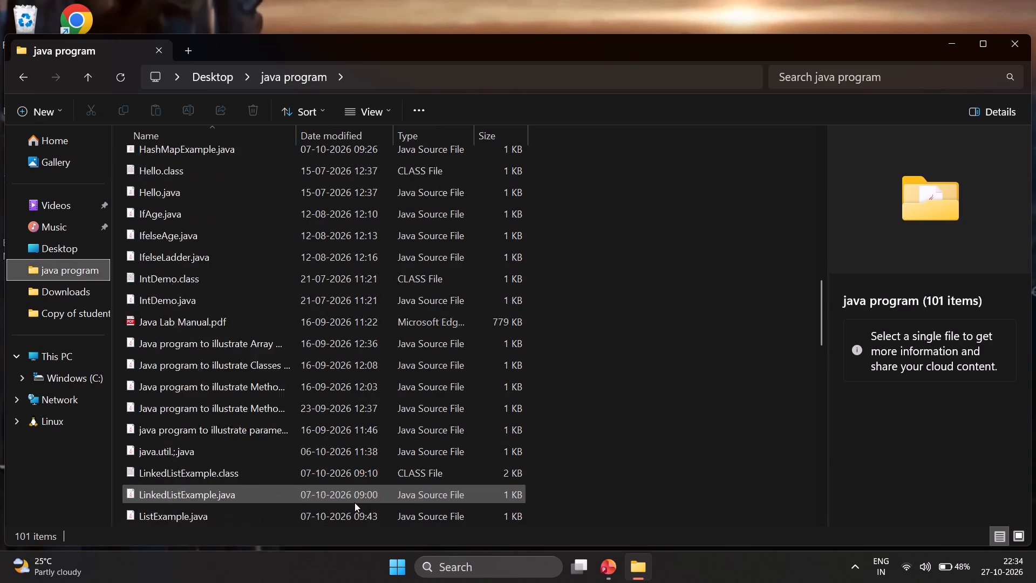
scroll(355, 503, down, 2)
click(95, 305)
scroll(282, 433, down, 5)
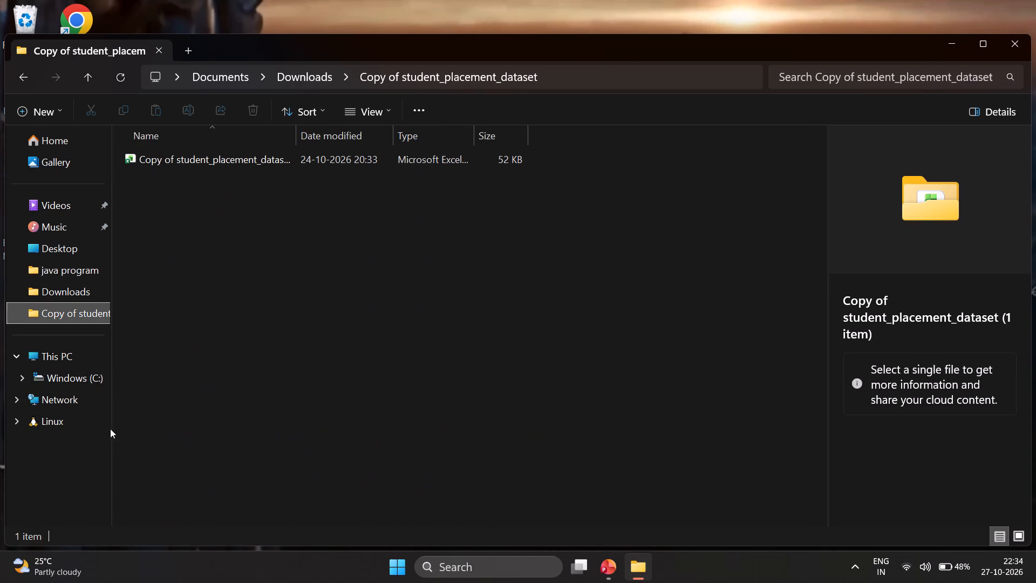
Search through the Downloads folder's file list for the saved DLCO presentation.
click(72, 282)
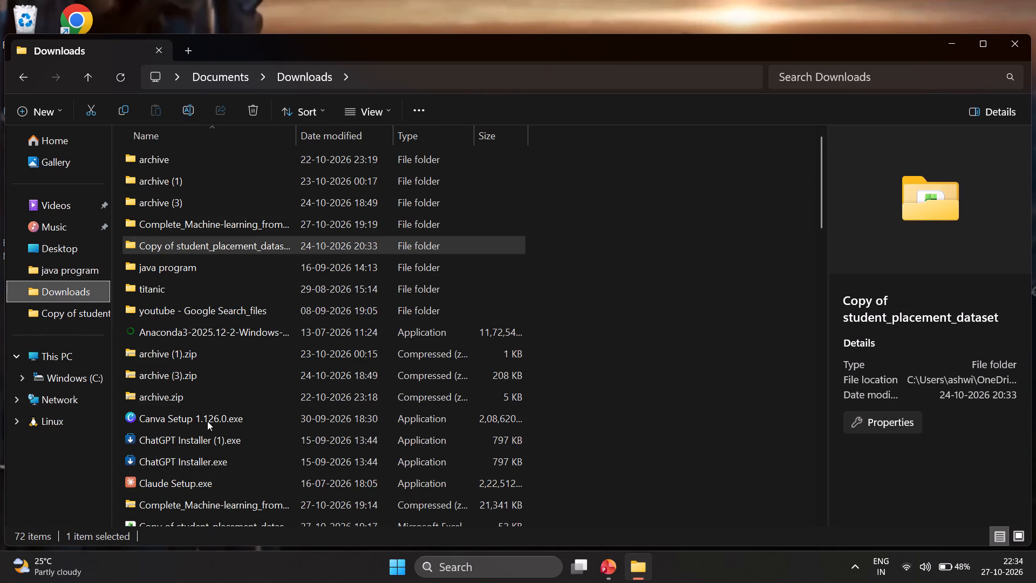
scroll(207, 421, down, 9)
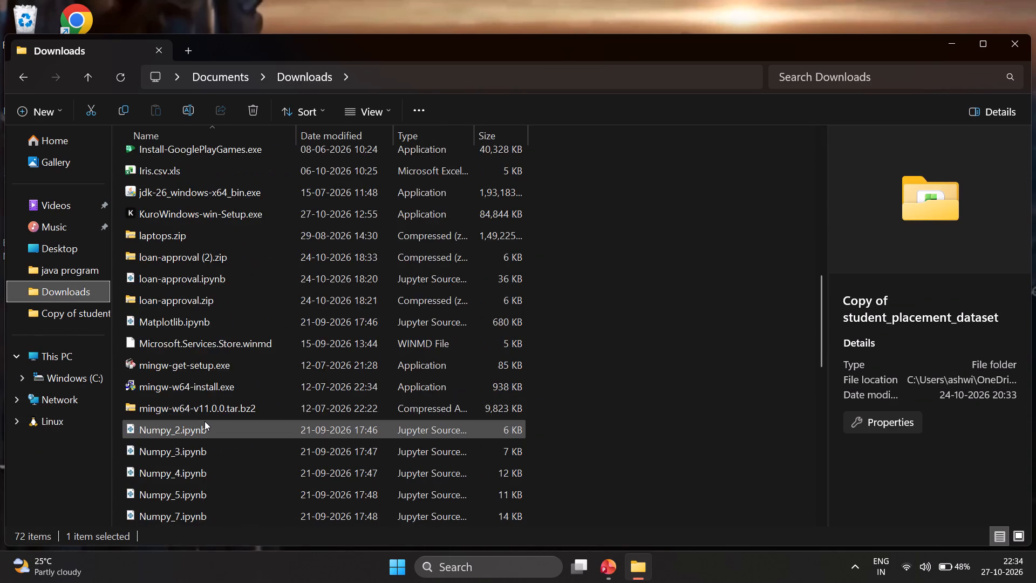
scroll(205, 421, down, 19)
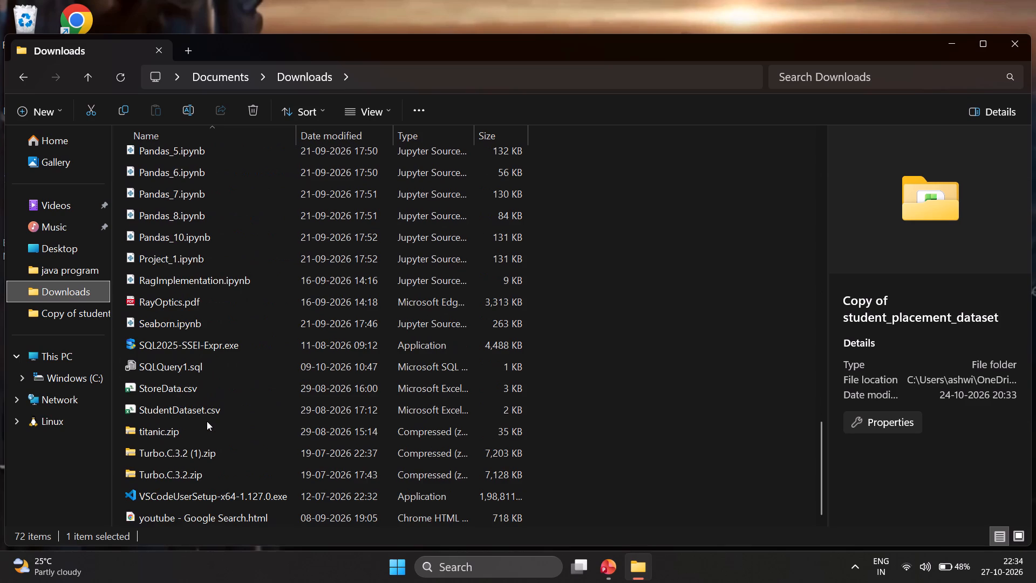
scroll(161, 379, up, 5)
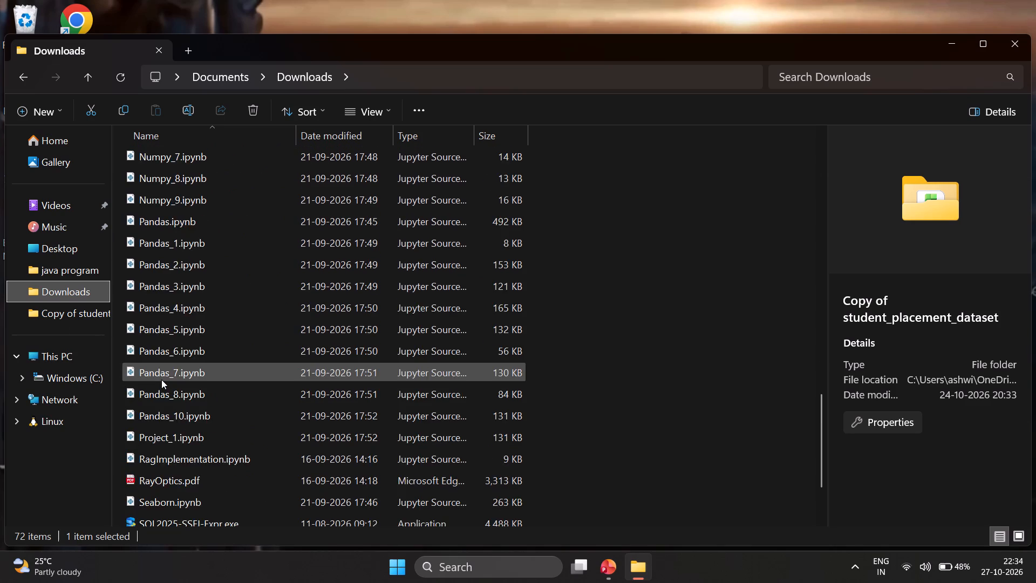
scroll(161, 379, up, 16)
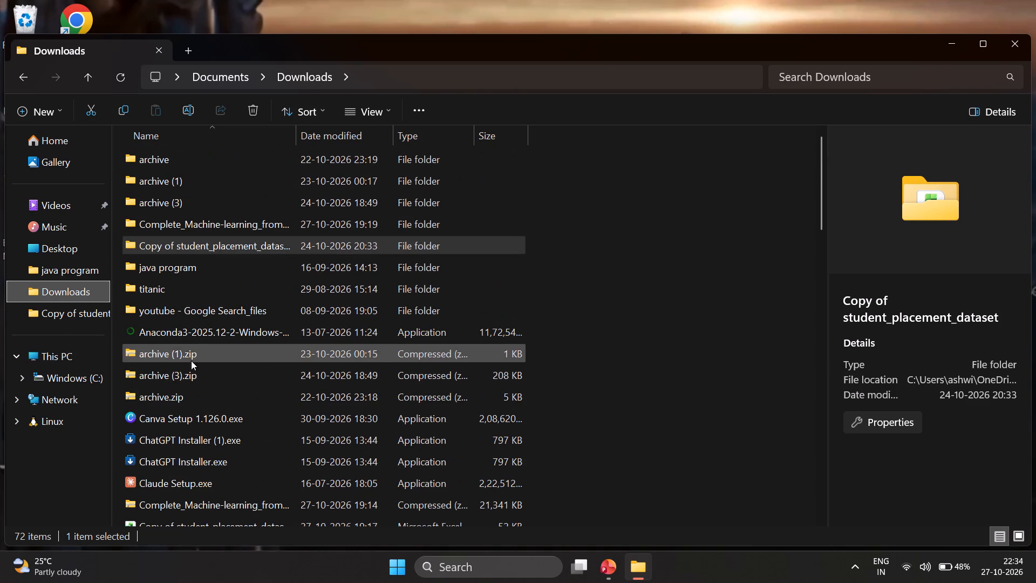
scroll(174, 395, down, 2)
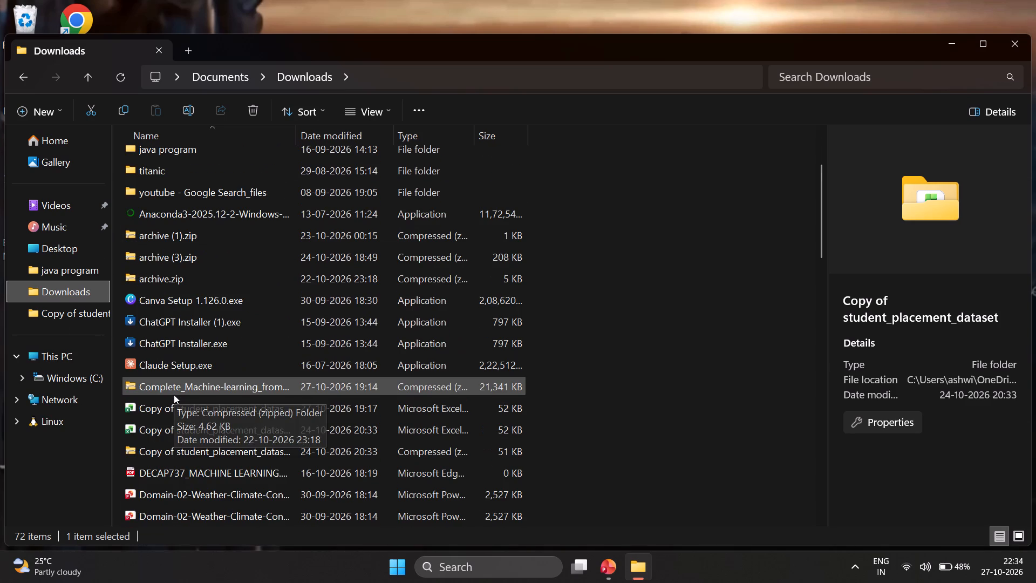
scroll(174, 395, down, 2)
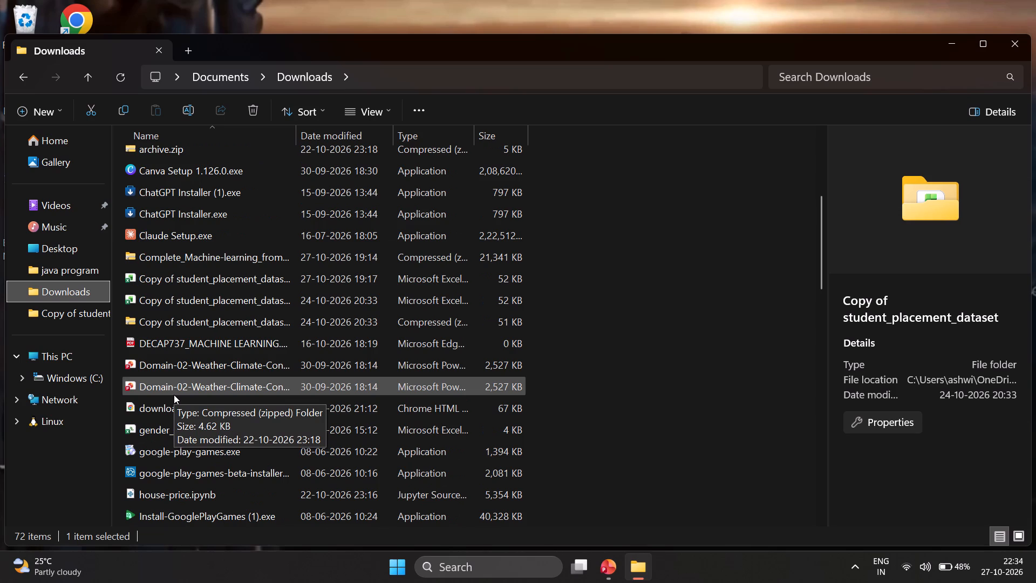
Look for the saved DLCO presentation in the student placement dataset folder, This PC and the Windows (C:) drive.
click(73, 315)
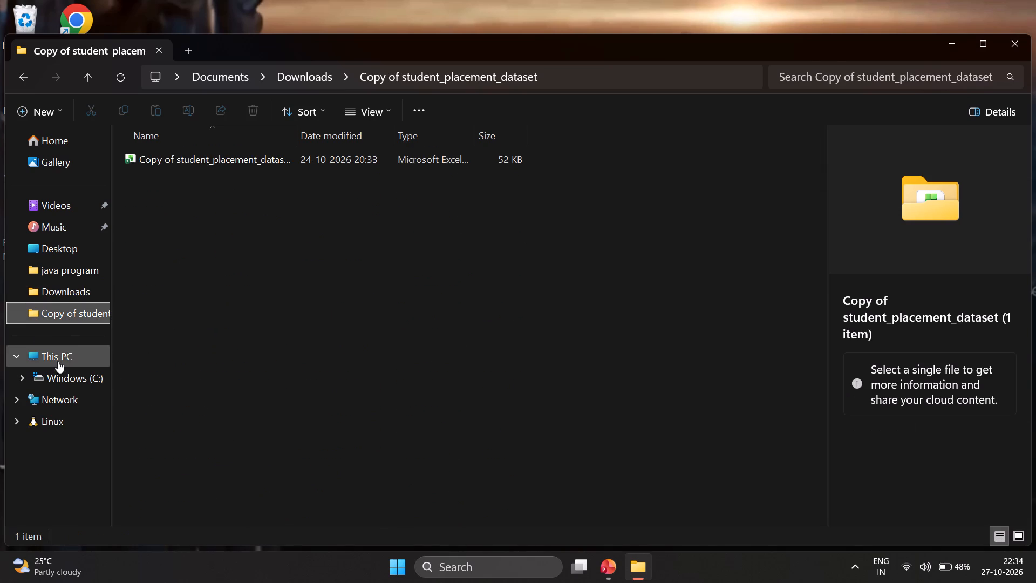
click(60, 361)
click(230, 174)
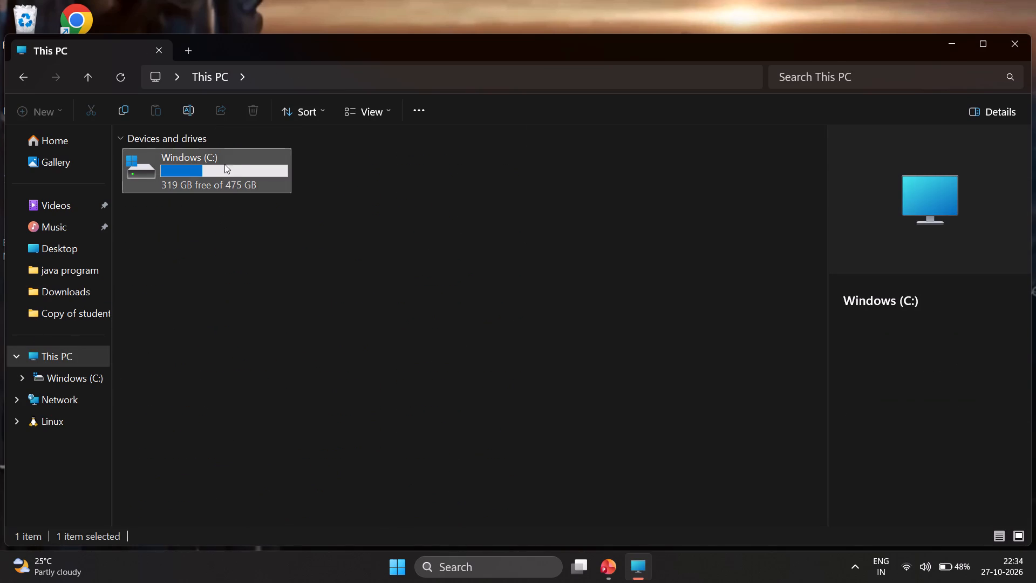
click(187, 111)
double_click(189, 179)
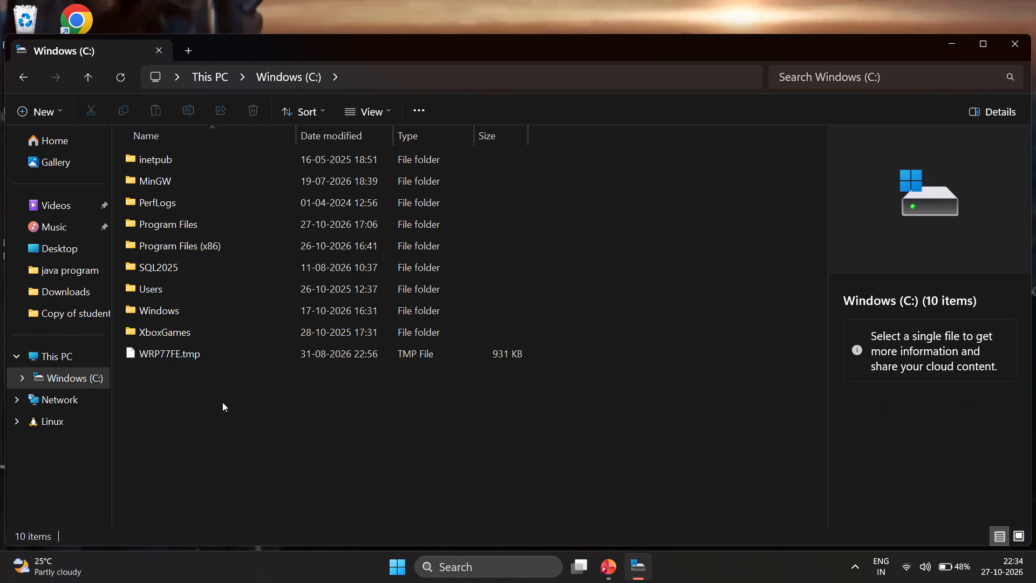
click(73, 398)
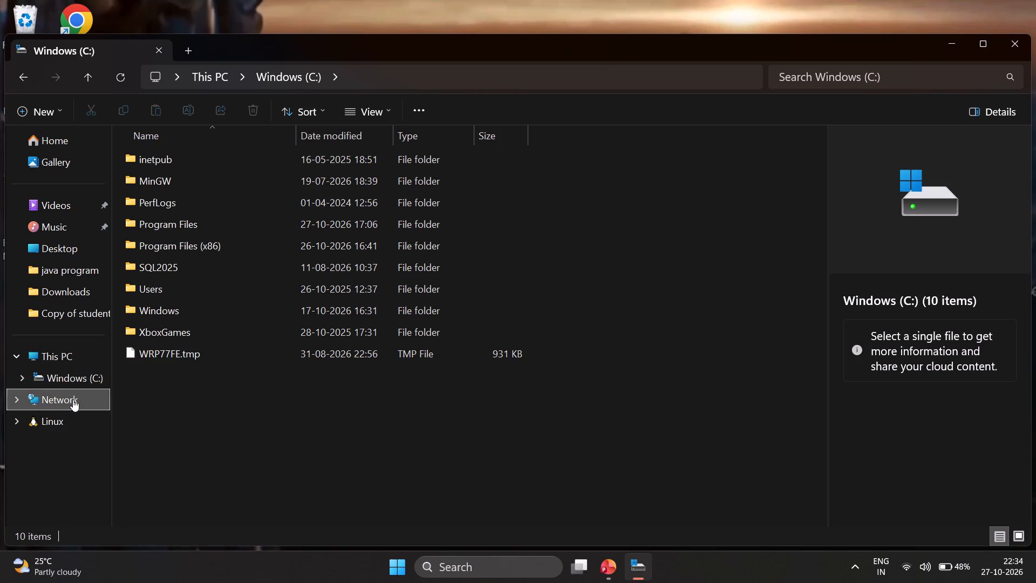
click(67, 416)
click(72, 372)
click(80, 358)
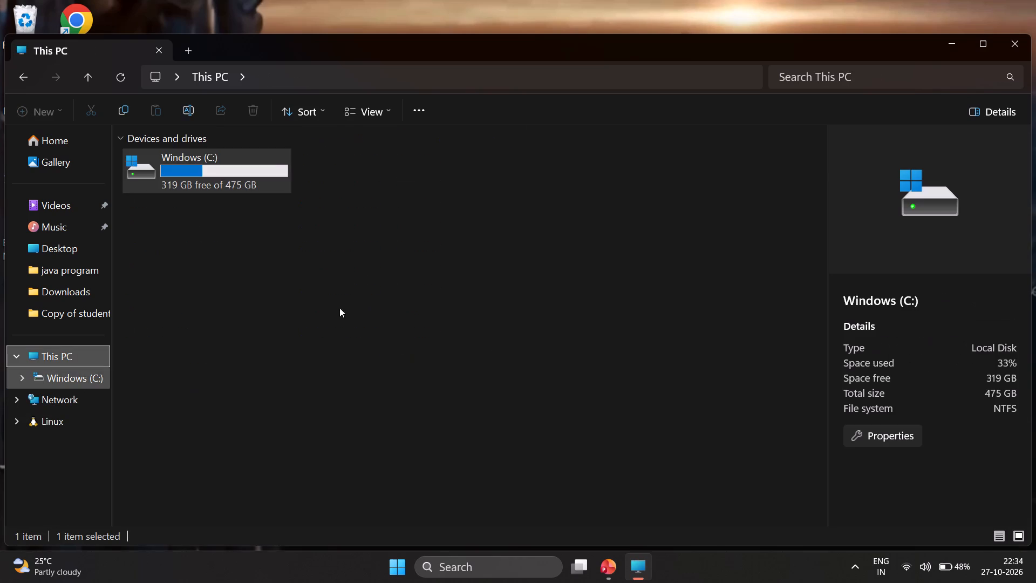
double_click(265, 180)
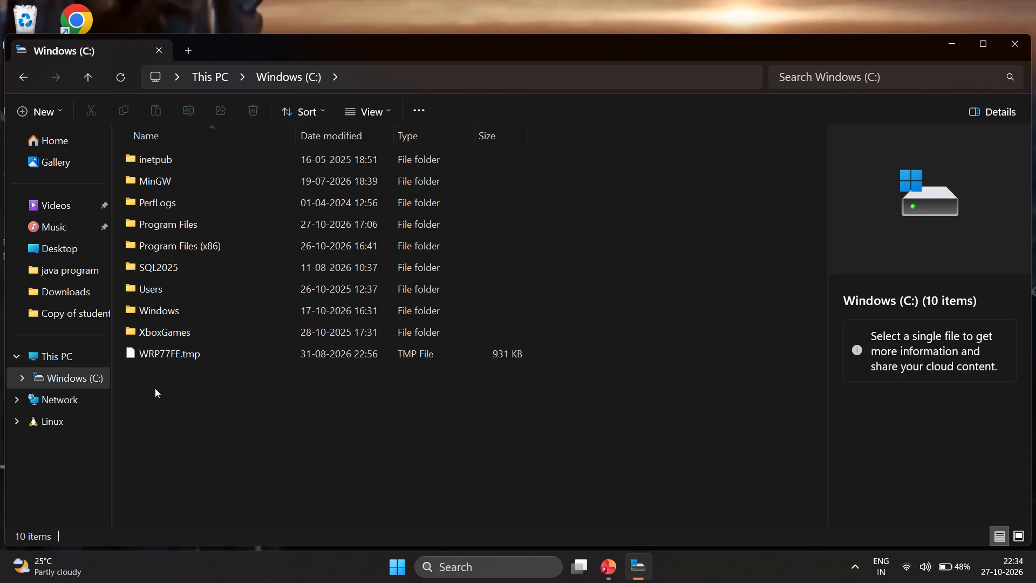
click(36, 321)
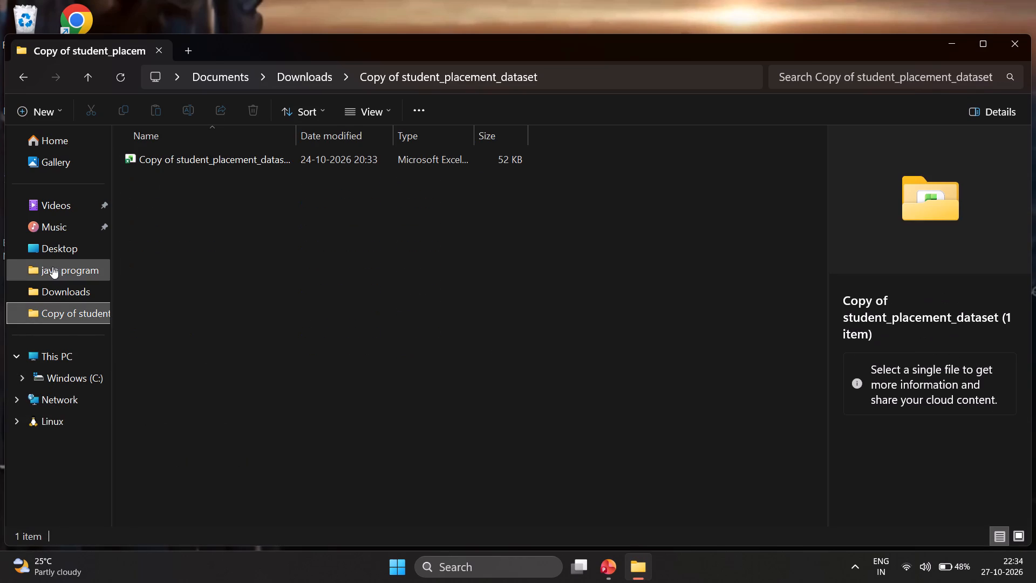
Search the Downloads folder for "DL".
click(45, 296)
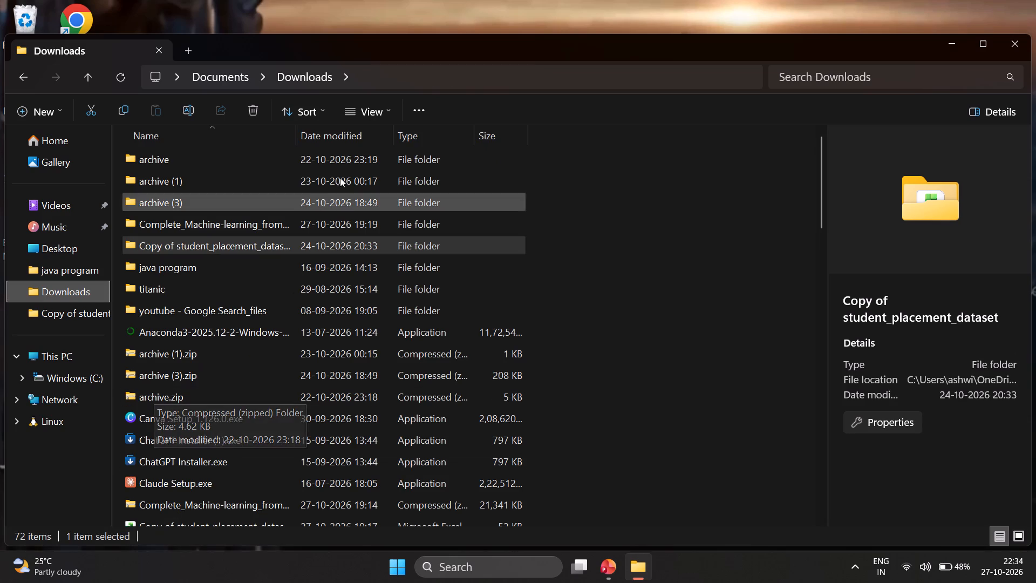
click(822, 81)
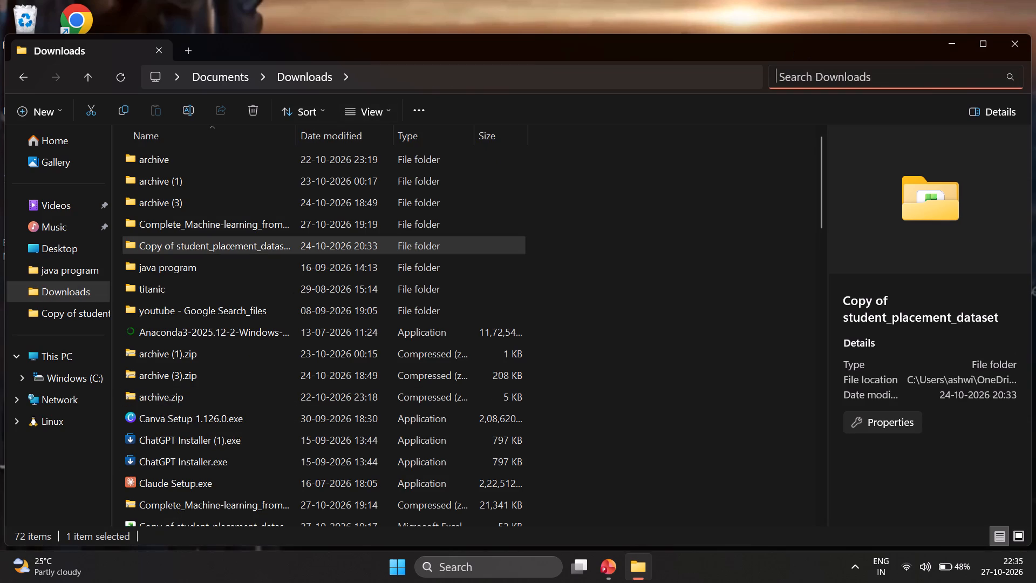
text(DL)
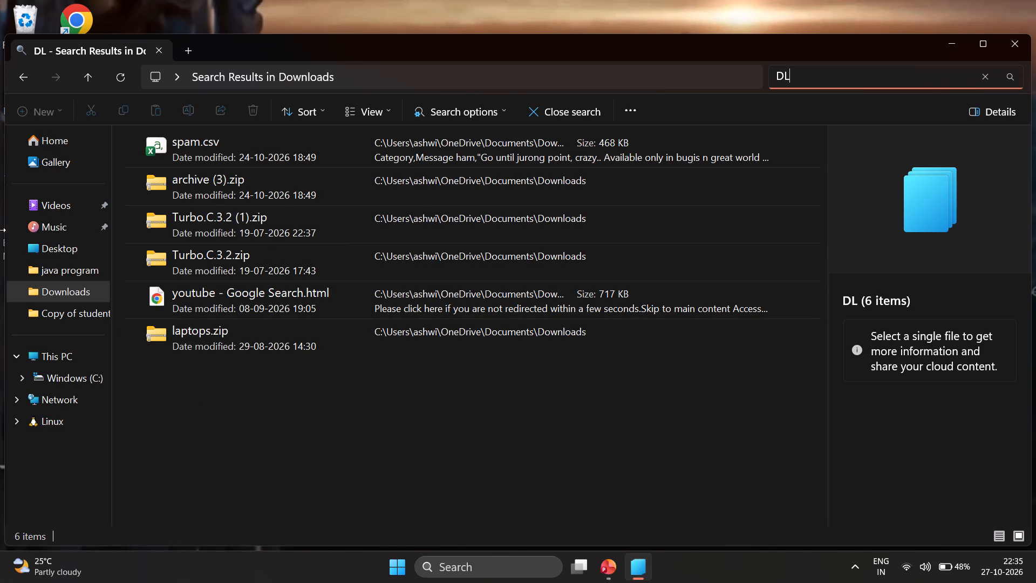
Copy the DLCO PPT.pptx file from Home's recent files.
click(71, 144)
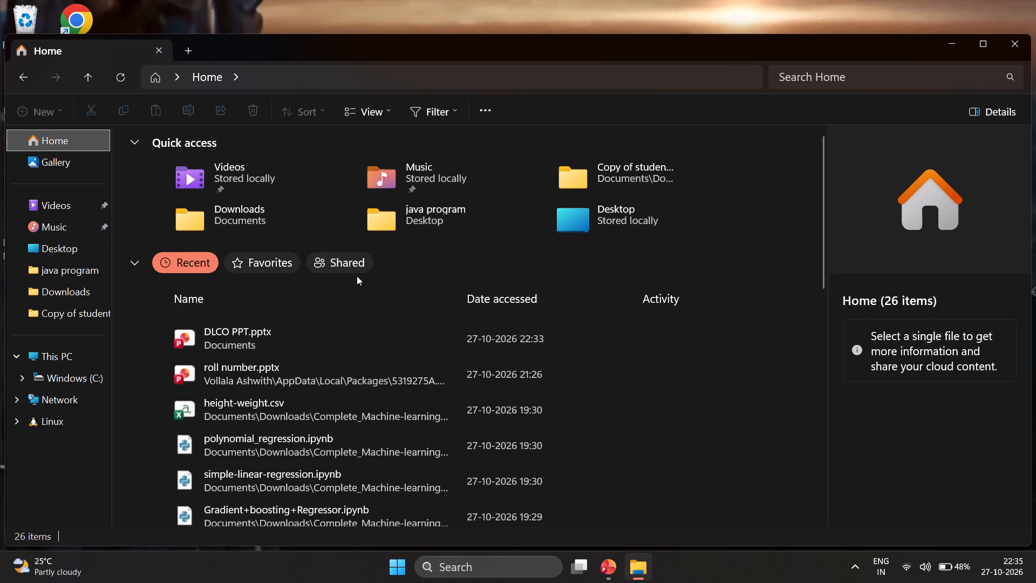
right_click(242, 342)
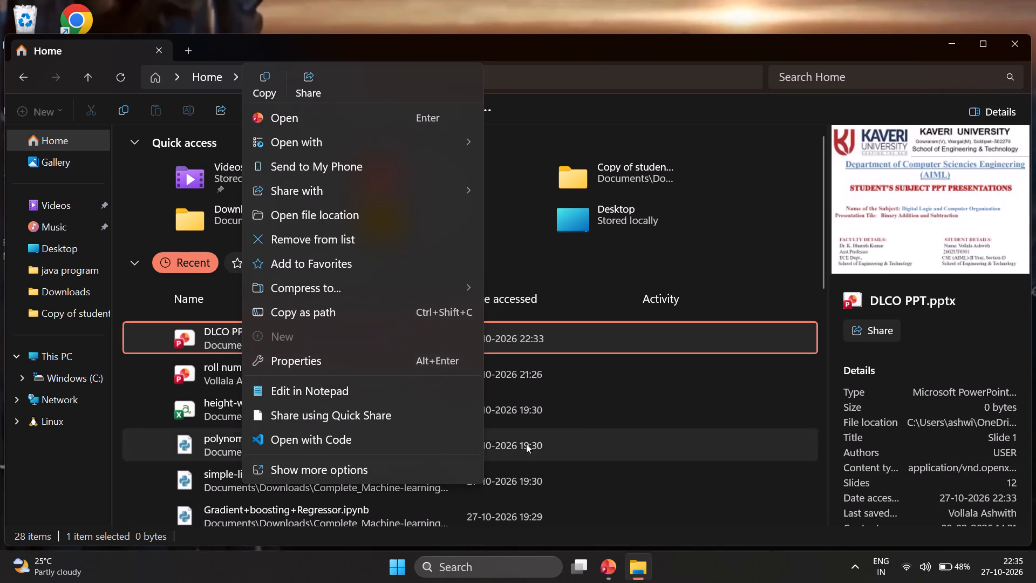
click(261, 71)
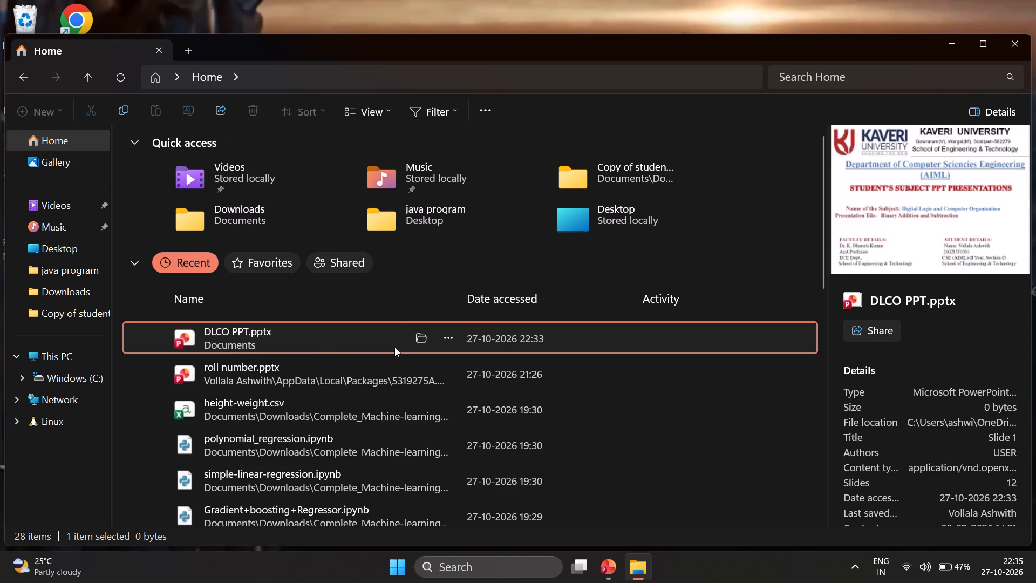
click(449, 337)
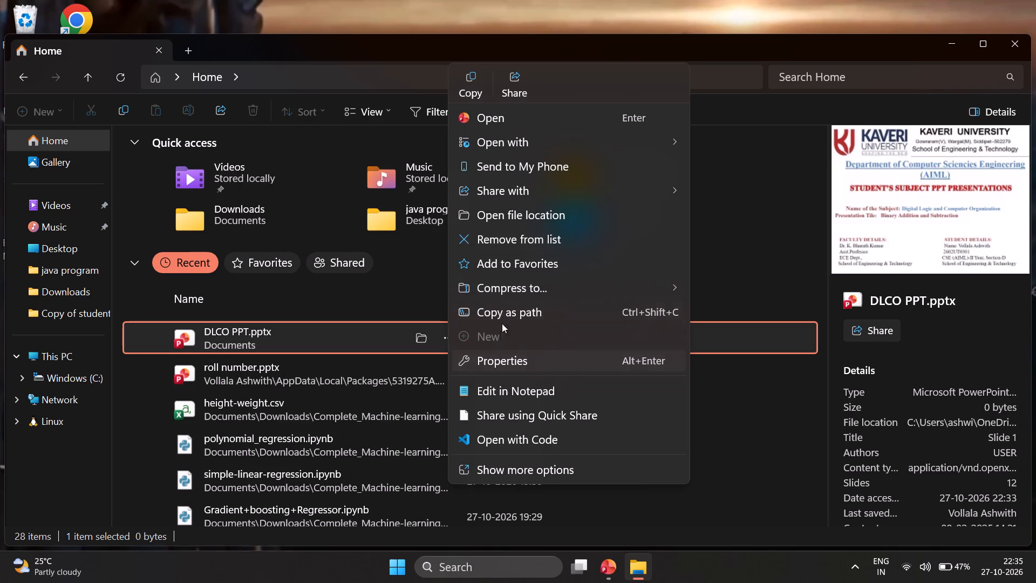
click(481, 78)
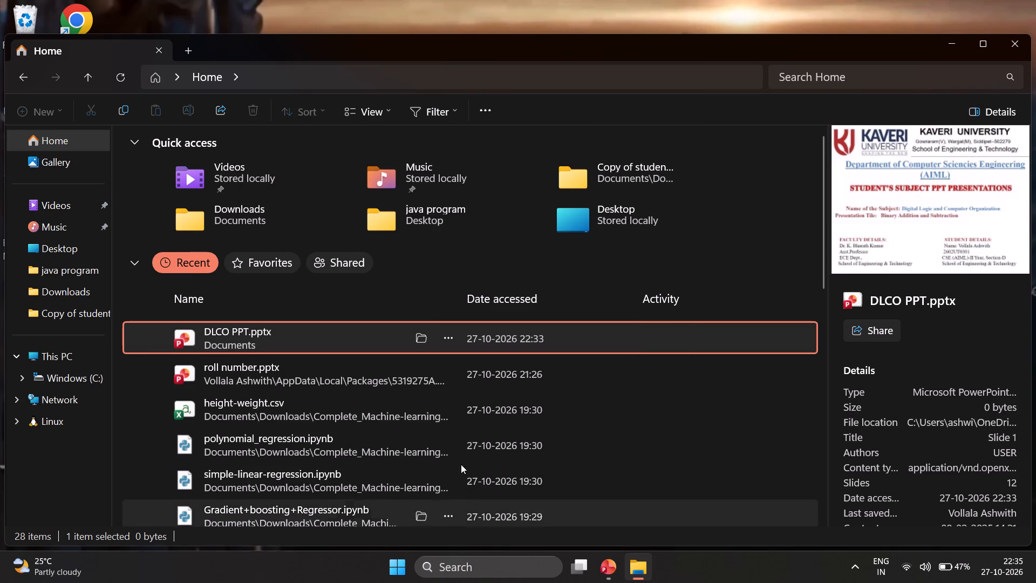
Look through the Downloads folder's whole file list, in ascending and in descending name order.
click(87, 294)
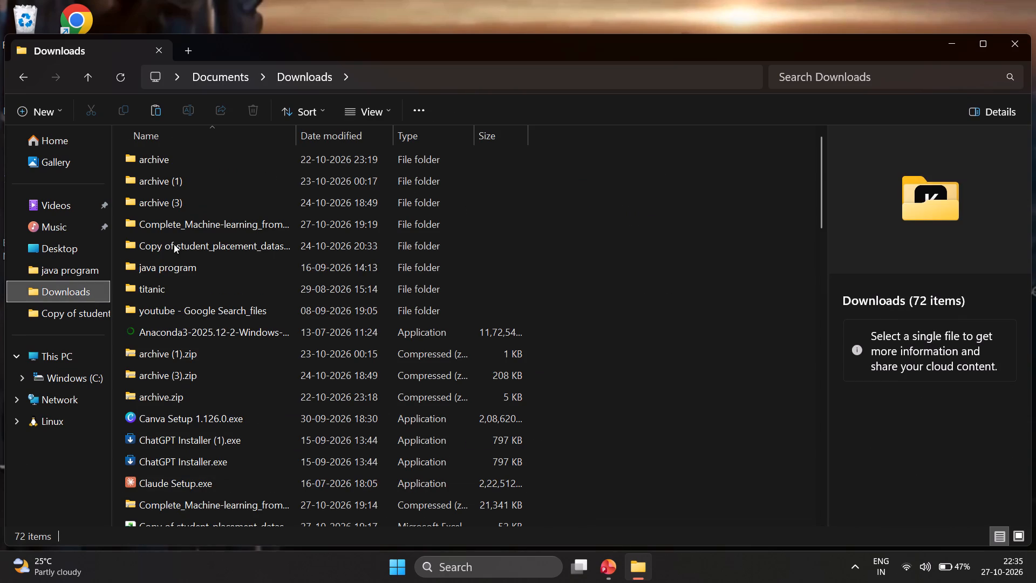
scroll(385, 467, down, 13)
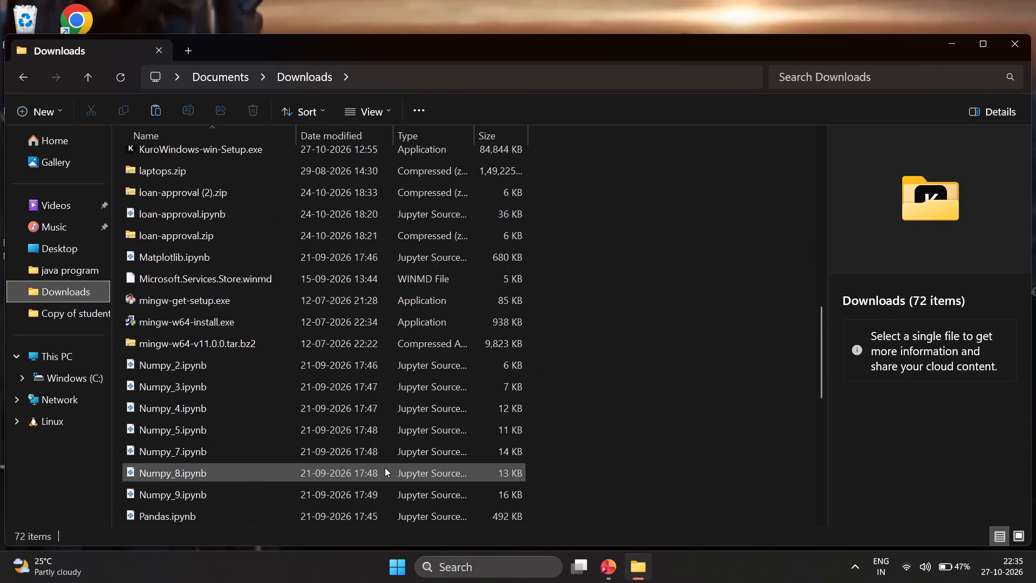
scroll(385, 467, down, 2)
click(33, 107)
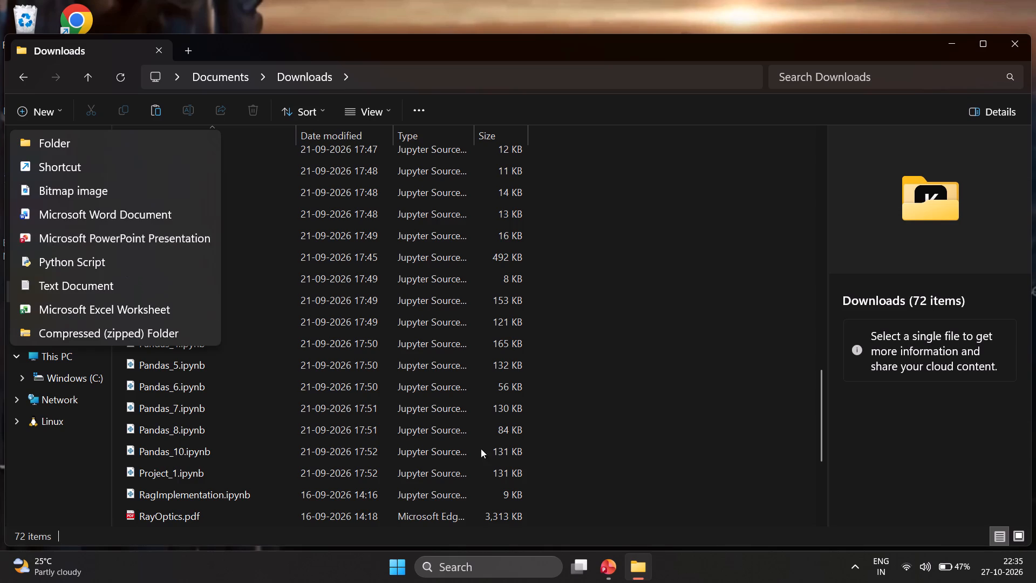
click(603, 299)
scroll(238, 347, down, 13)
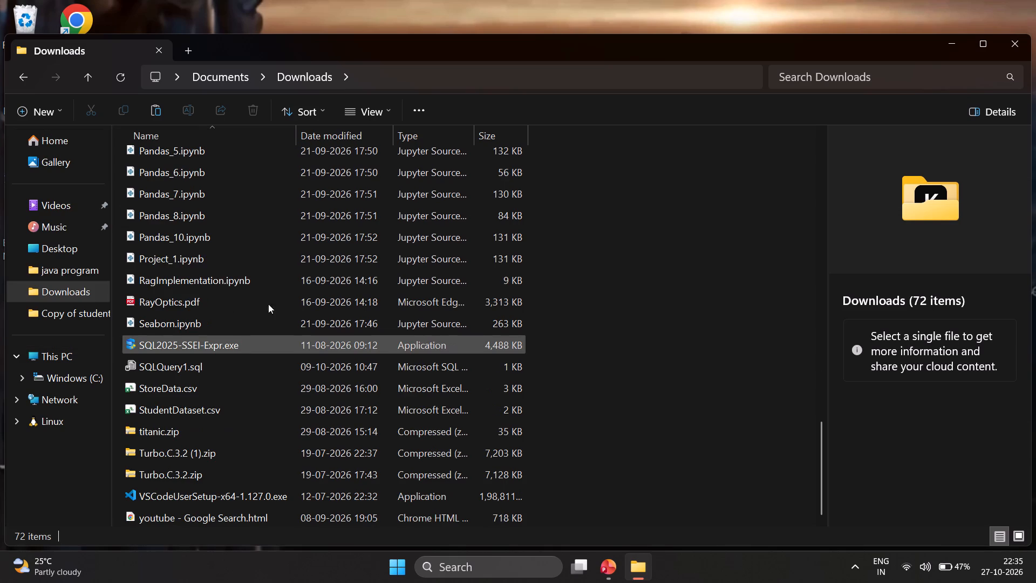
click(429, 113)
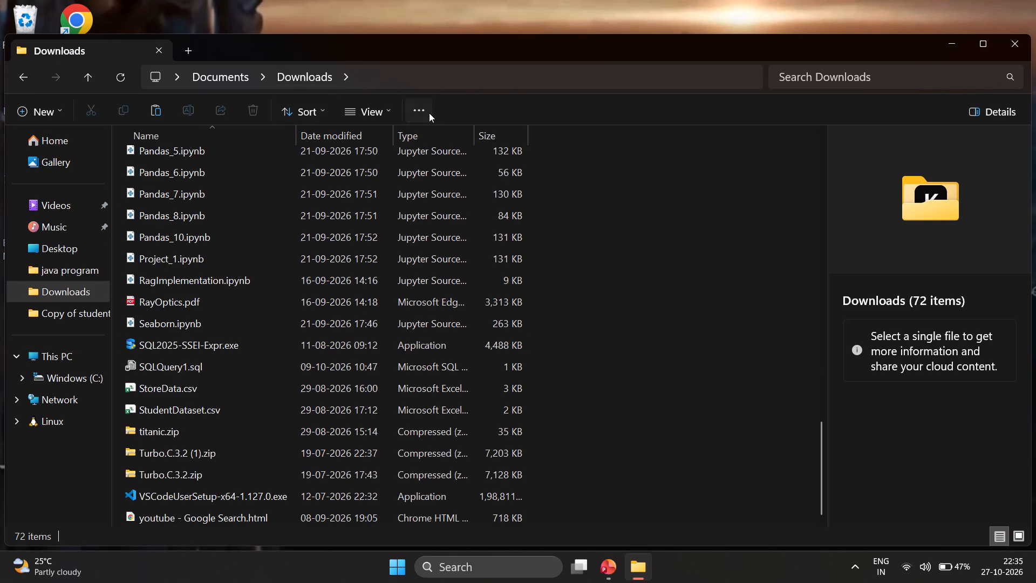
click(635, 270)
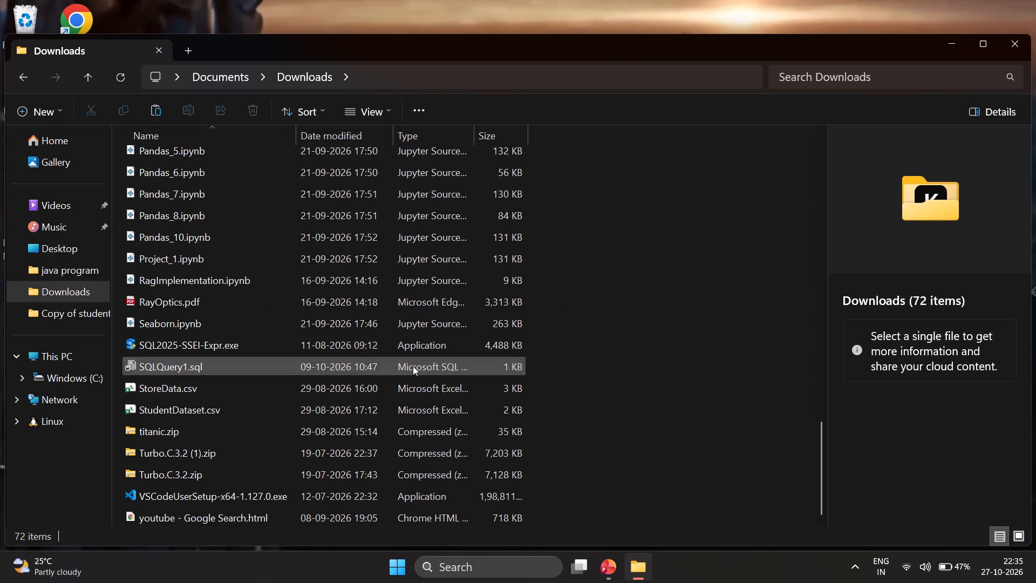
scroll(376, 390, up, 20)
scroll(376, 390, up, 7)
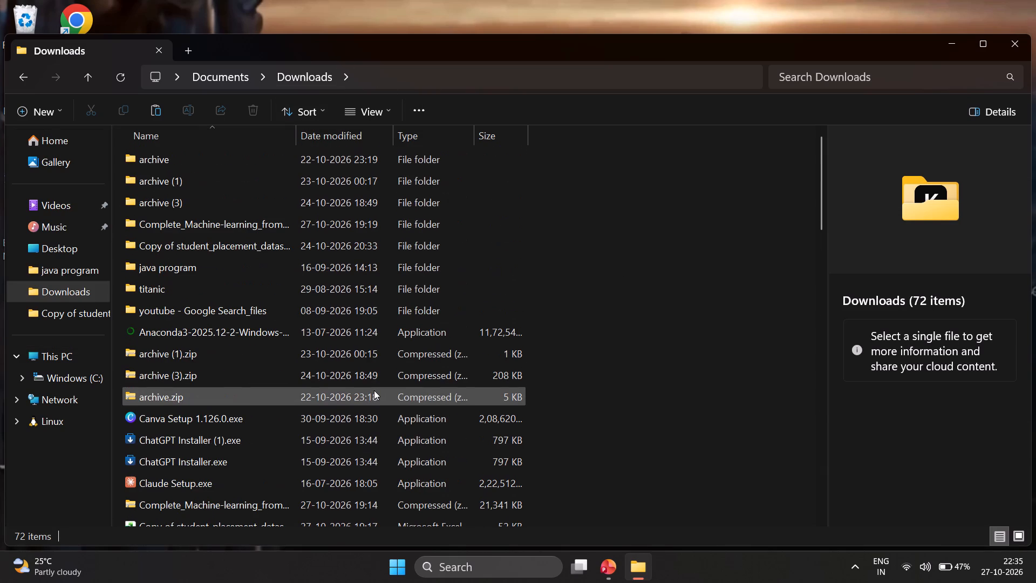
scroll(374, 390, up, 2)
click(148, 135)
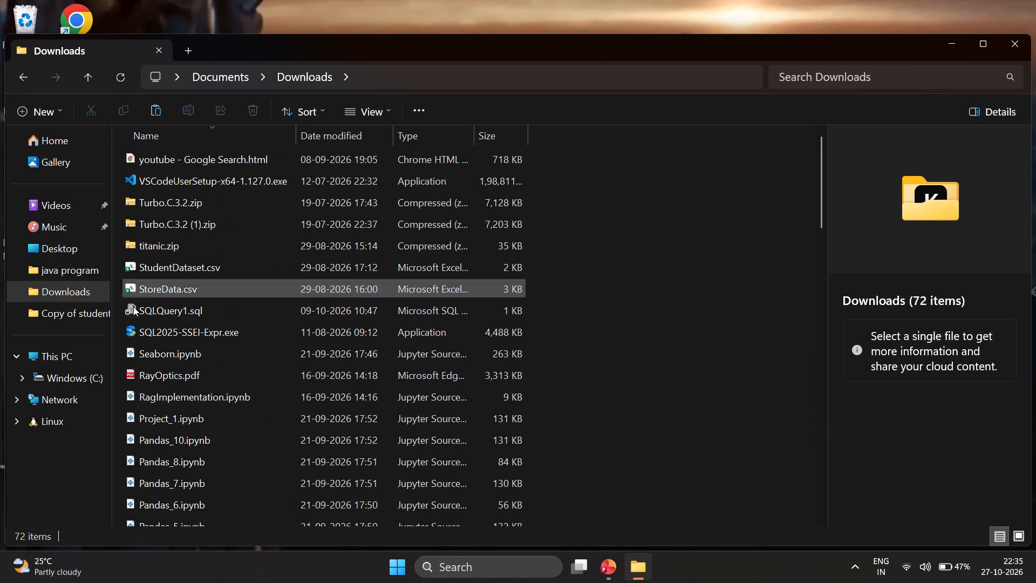
scroll(161, 445, down, 5)
scroll(359, 309, down, 3)
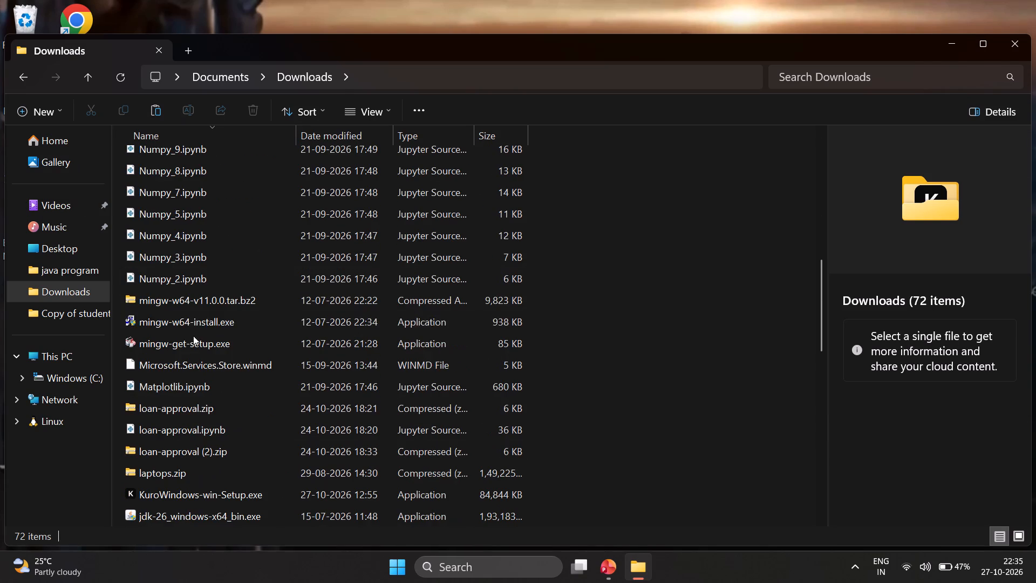
scroll(157, 391, down, 20)
scroll(157, 391, down, 1)
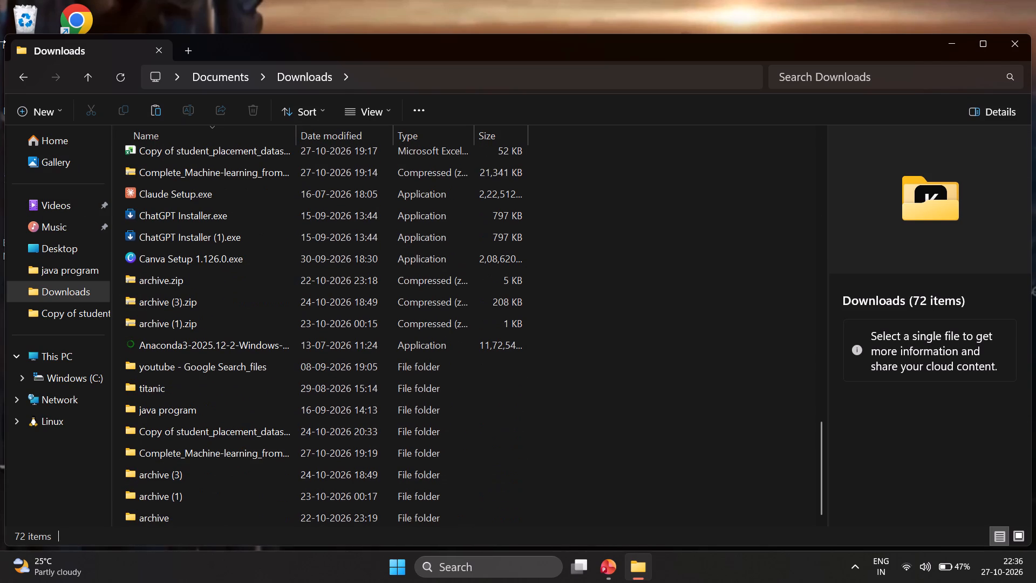
Create a new Microsoft PowerPoint Presentation file in the Downloads folder.
click(58, 105)
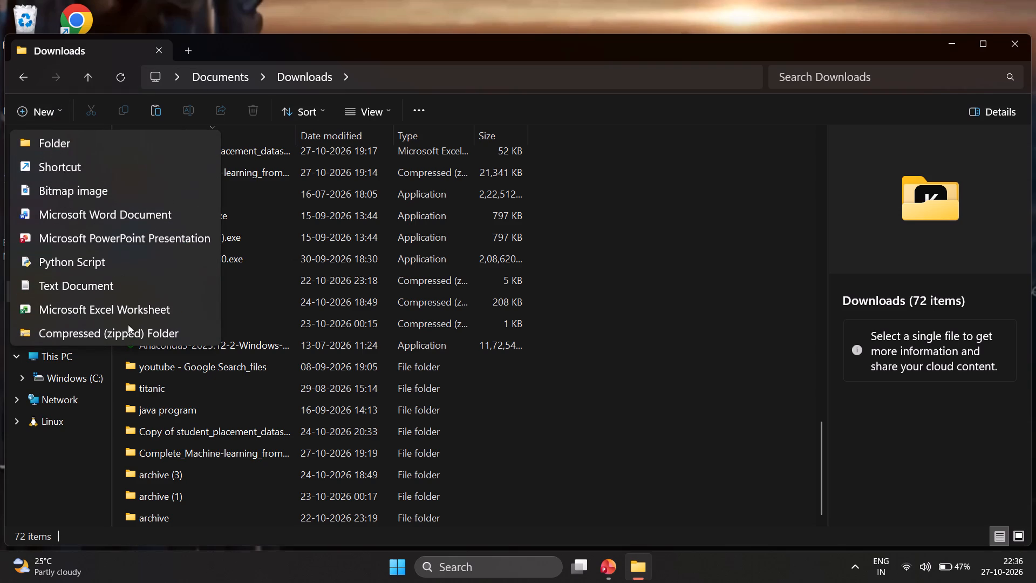
scroll(128, 324, down, 3)
click(93, 241)
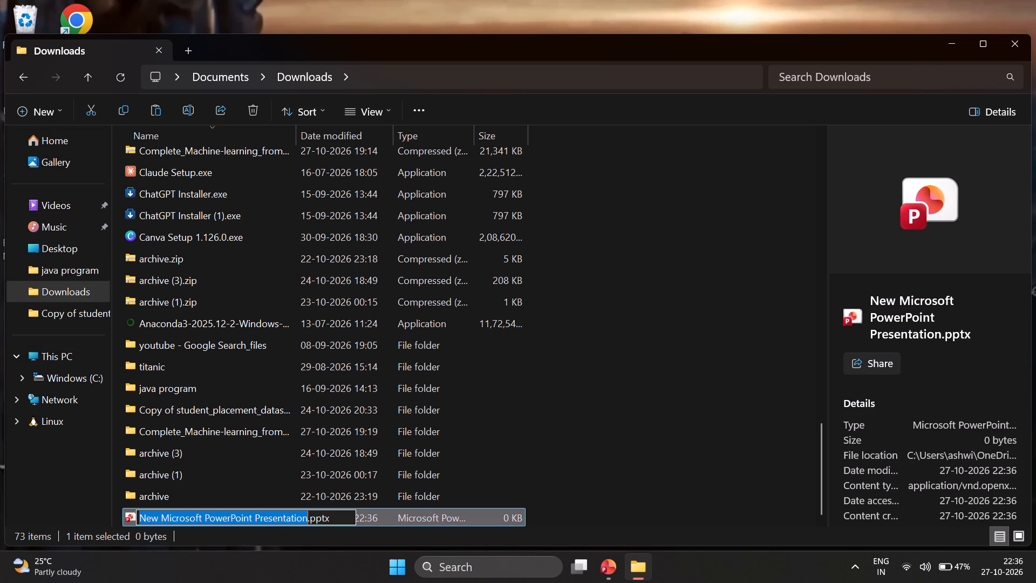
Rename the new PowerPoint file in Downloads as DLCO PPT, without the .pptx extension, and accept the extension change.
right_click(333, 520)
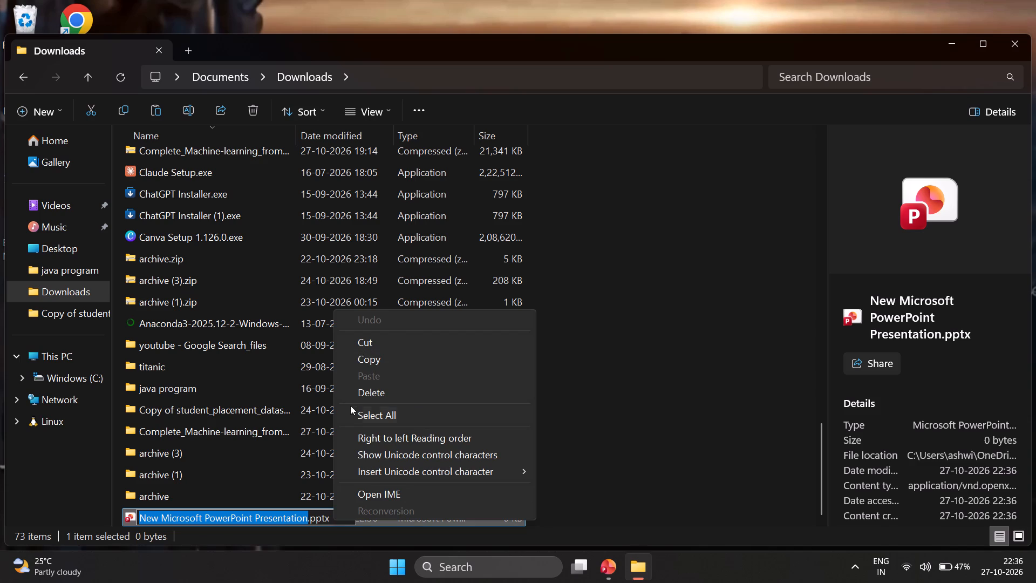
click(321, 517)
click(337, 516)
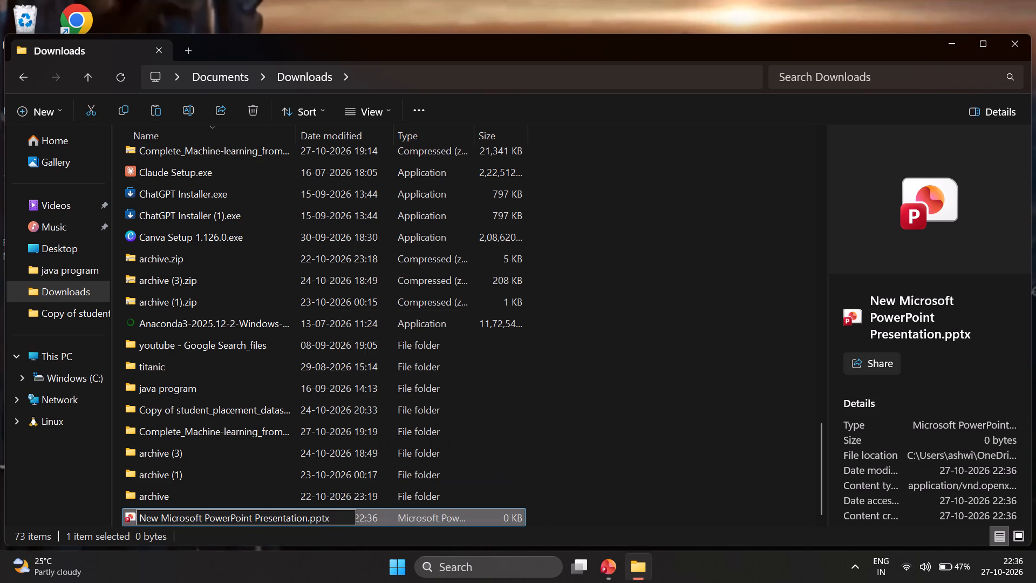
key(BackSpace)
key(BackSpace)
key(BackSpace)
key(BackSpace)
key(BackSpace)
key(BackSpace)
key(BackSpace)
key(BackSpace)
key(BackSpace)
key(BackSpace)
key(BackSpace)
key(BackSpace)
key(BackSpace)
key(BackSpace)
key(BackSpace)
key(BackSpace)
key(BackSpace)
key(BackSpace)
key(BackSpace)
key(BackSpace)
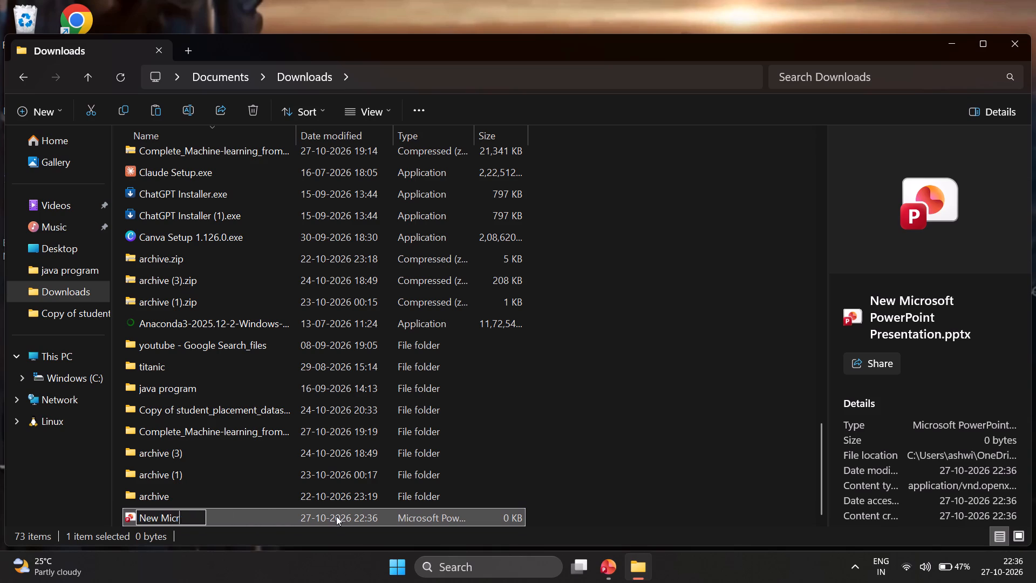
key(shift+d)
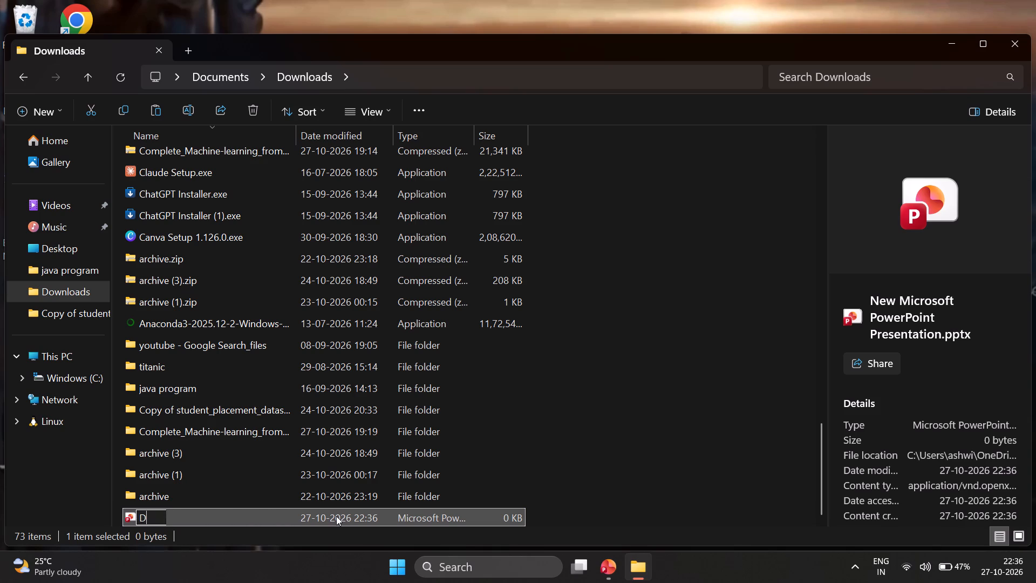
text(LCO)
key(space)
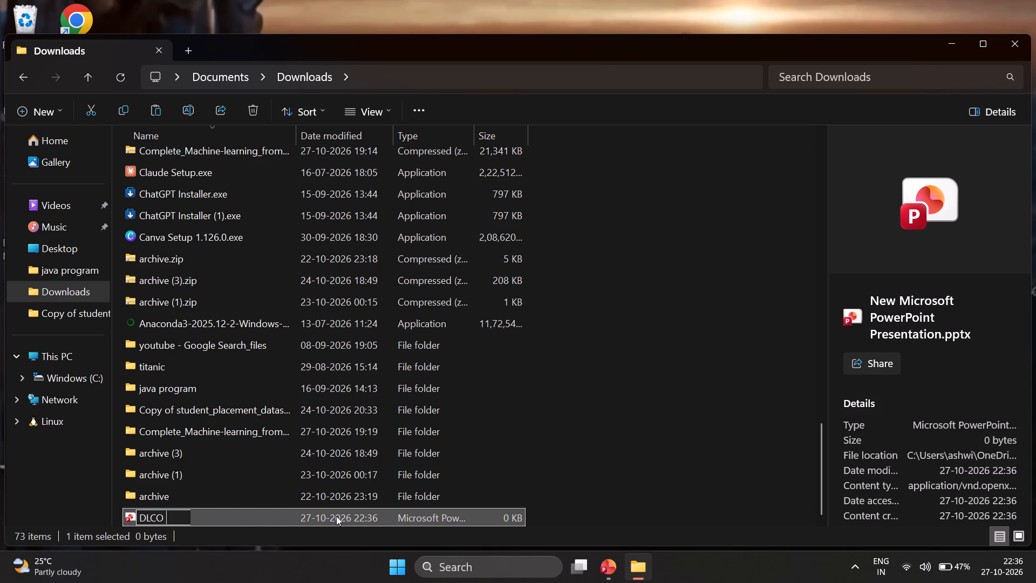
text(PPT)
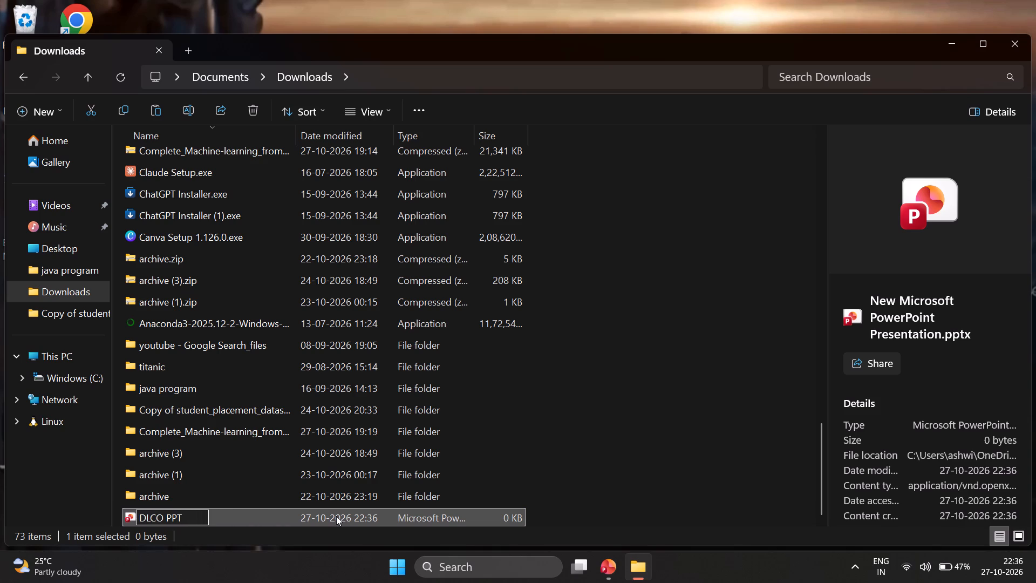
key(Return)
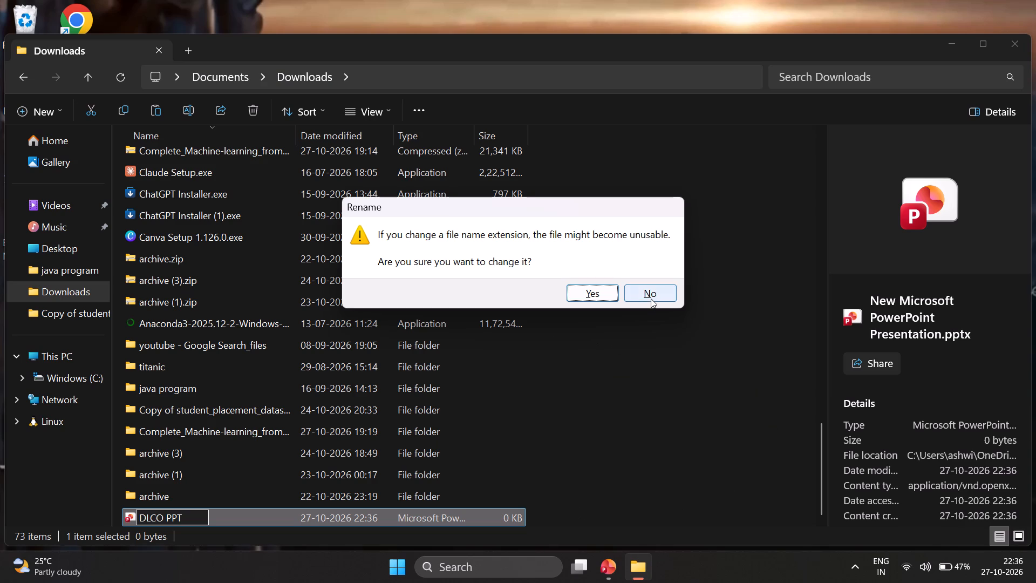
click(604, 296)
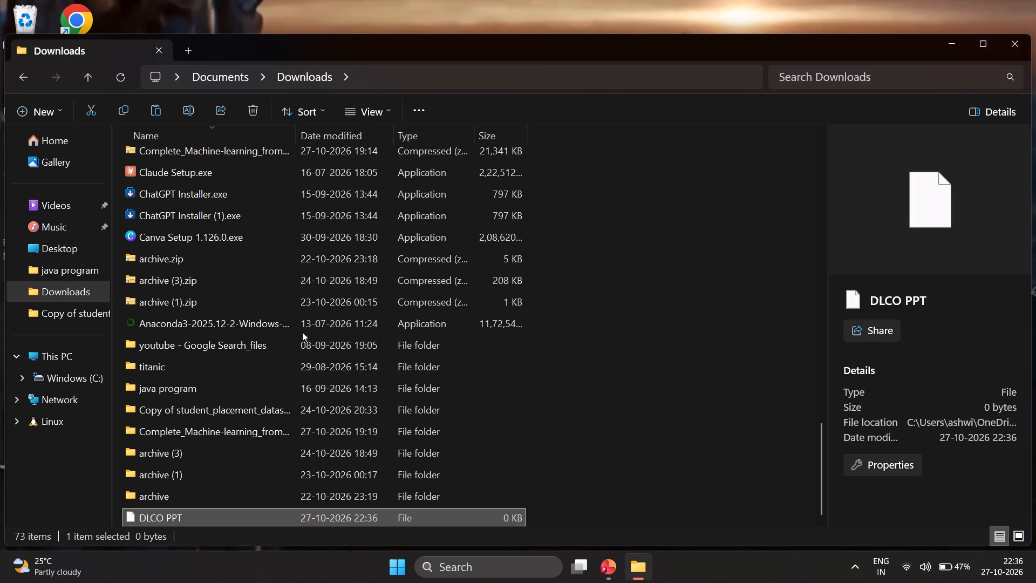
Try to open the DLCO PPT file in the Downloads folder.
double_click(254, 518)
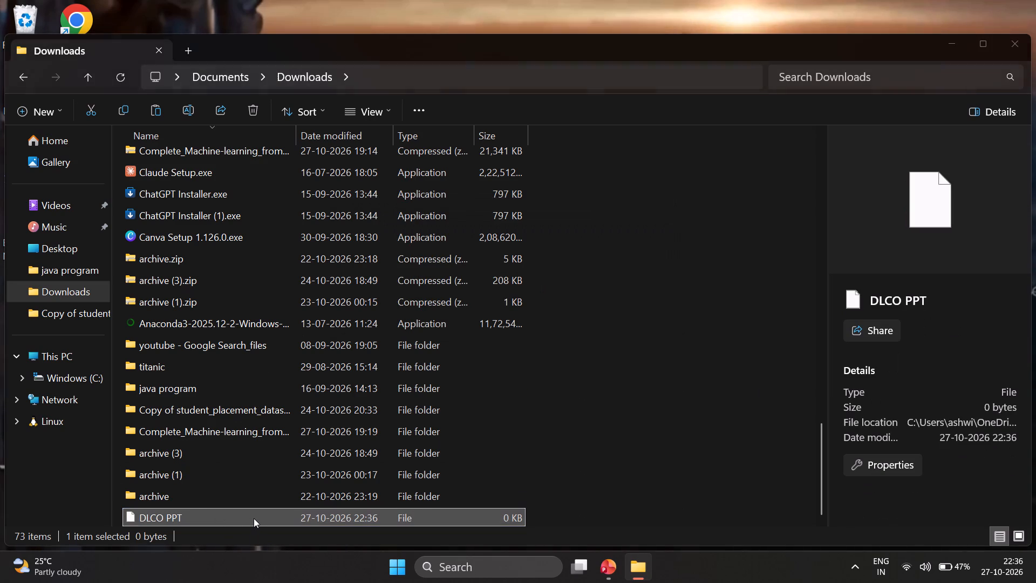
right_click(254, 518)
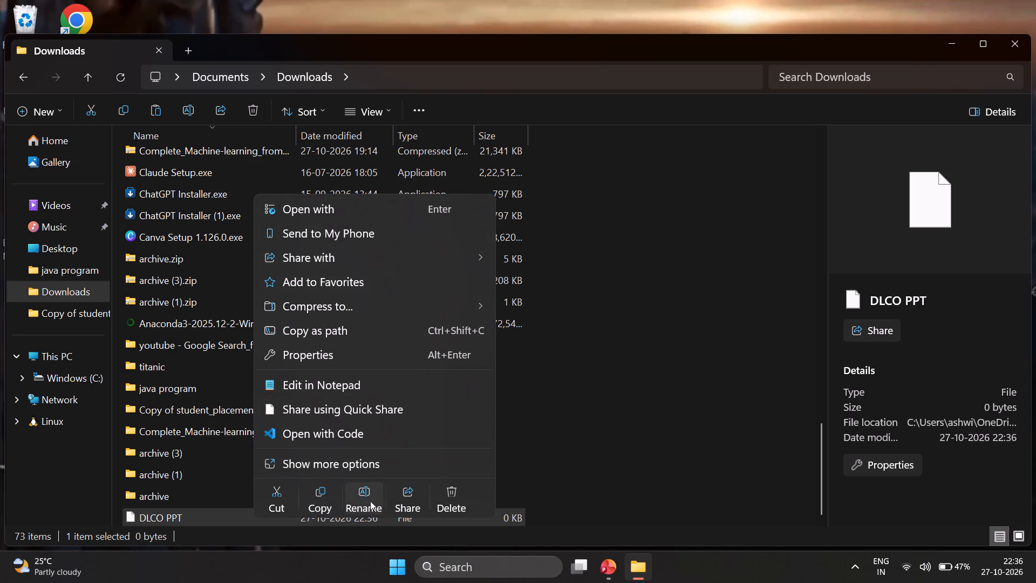
Check the DLCO PPT entries among Home's recent files and the actions available for the extensionless one.
click(62, 153)
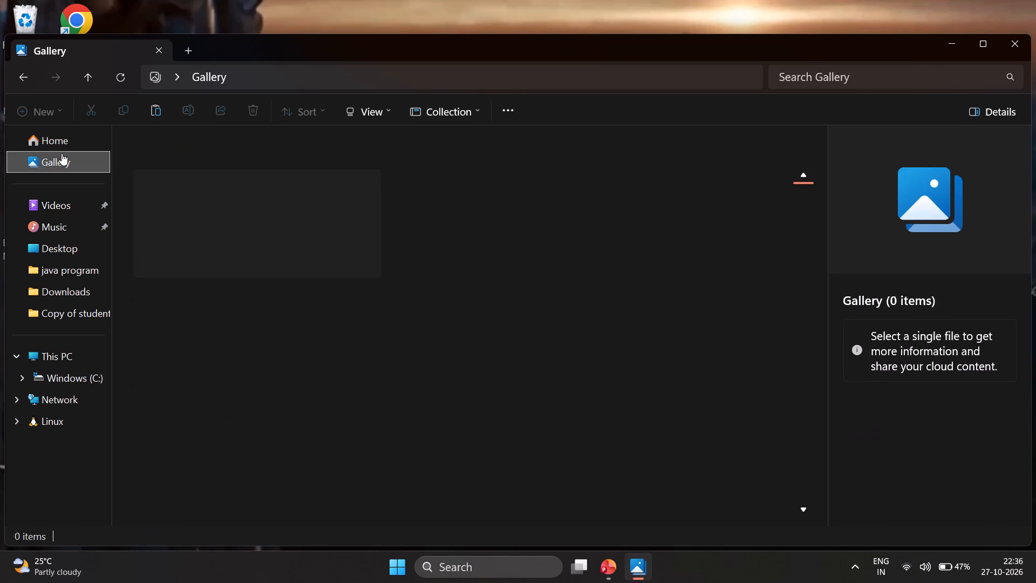
click(70, 138)
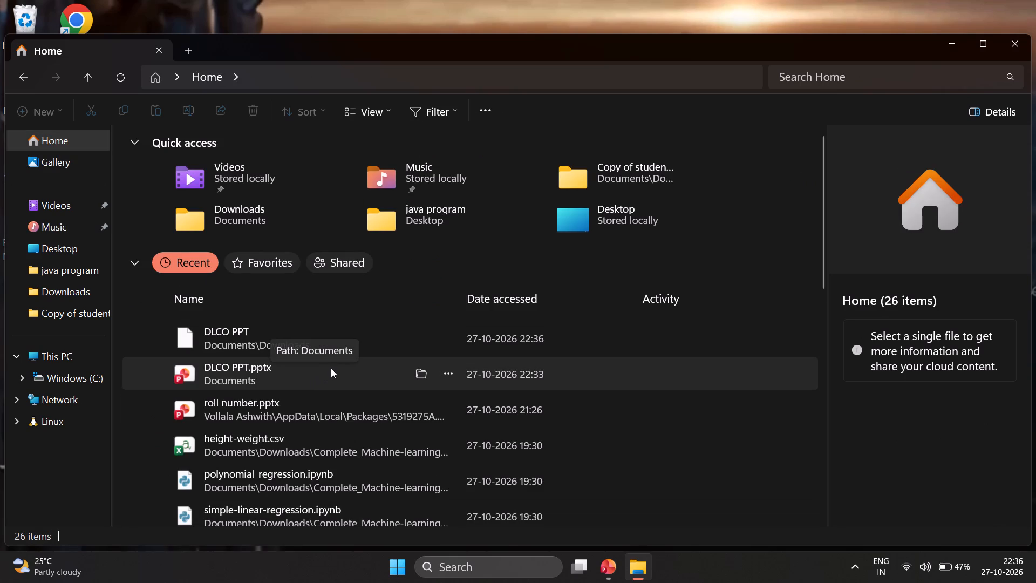
right_click(407, 343)
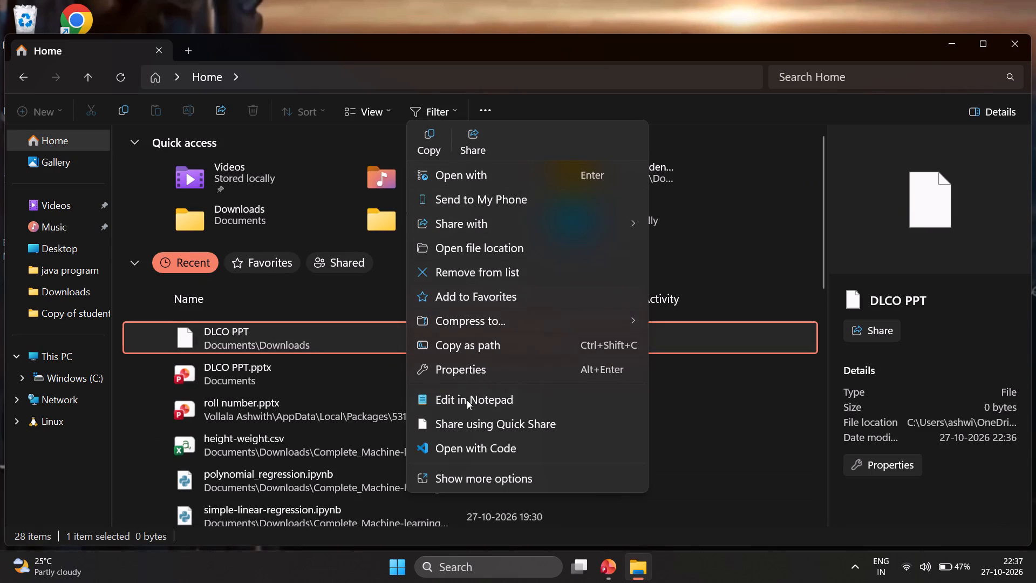
scroll(499, 387, down, 5)
scroll(498, 390, up, 1)
scroll(498, 390, down, 2)
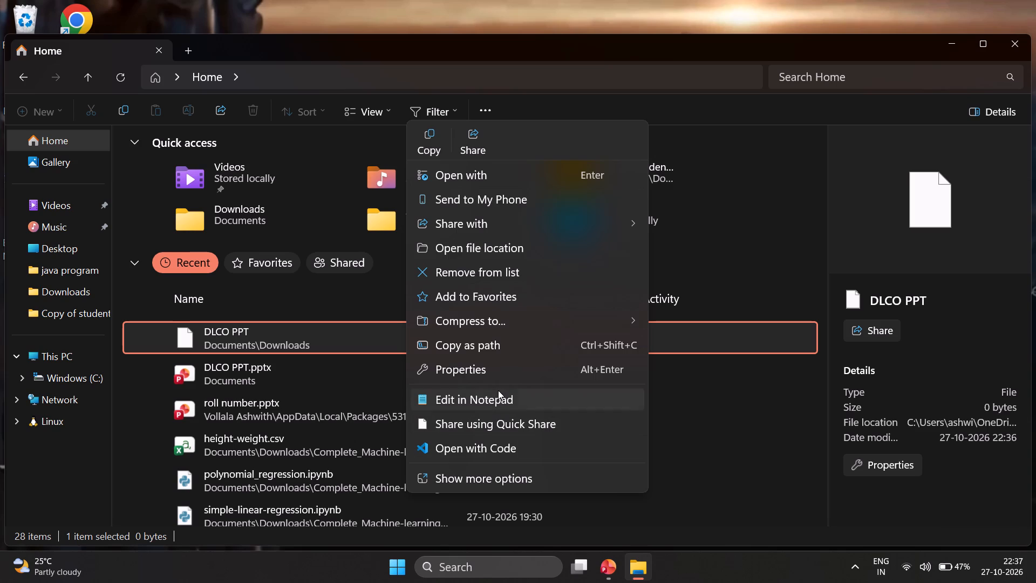
scroll(484, 415, down, 10)
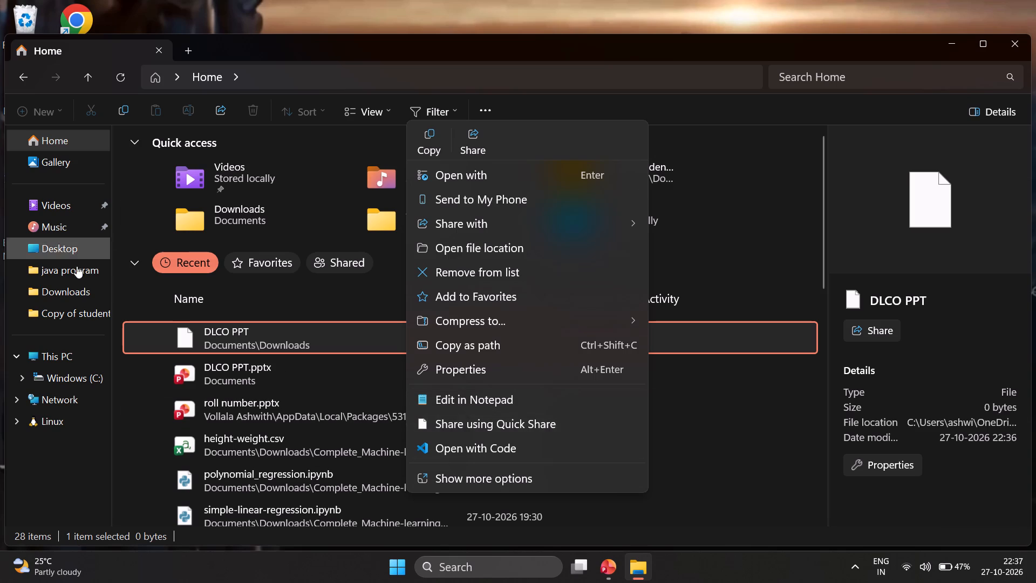
Delete the extensionless DLCO PPT file from the Downloads folder.
click(51, 297)
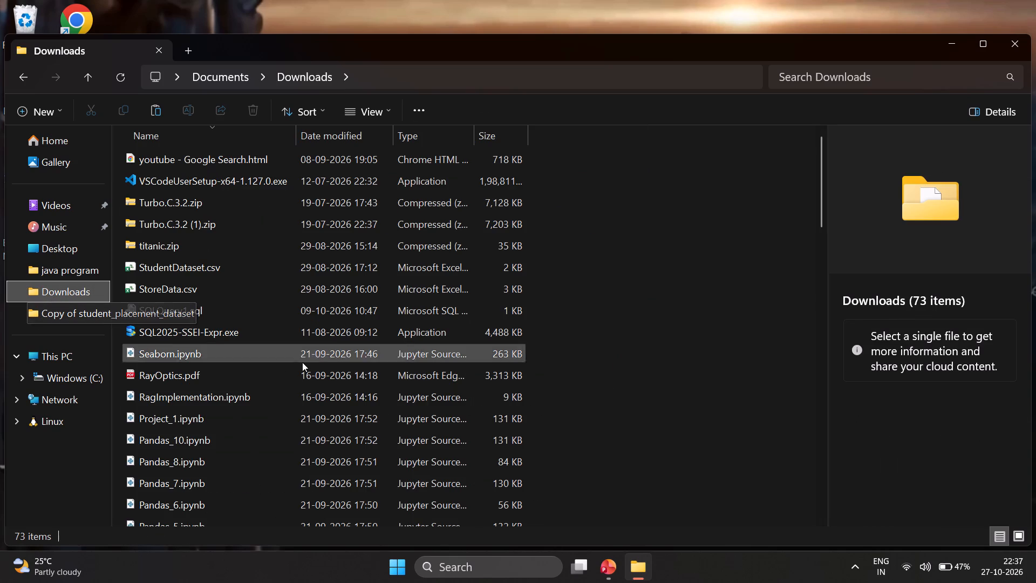
scroll(302, 362, down, 20)
scroll(302, 362, down, 7)
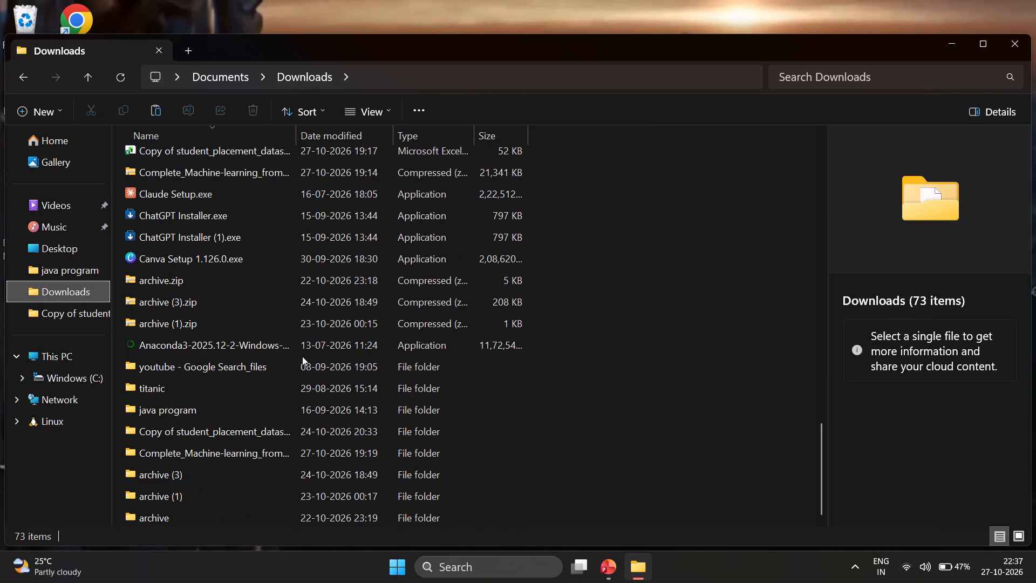
scroll(302, 356, down, 3)
scroll(299, 348, up, 3)
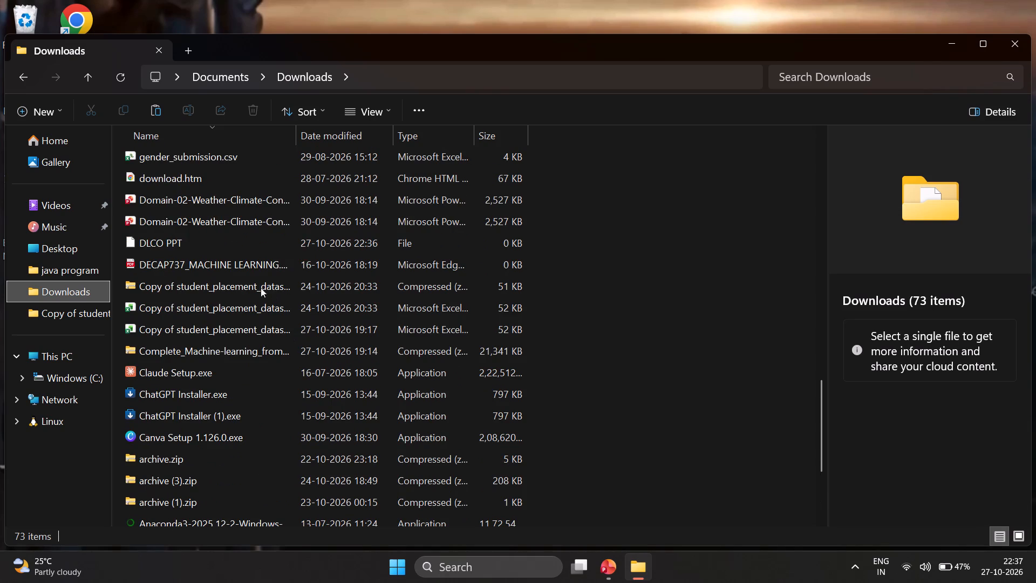
right_click(216, 238)
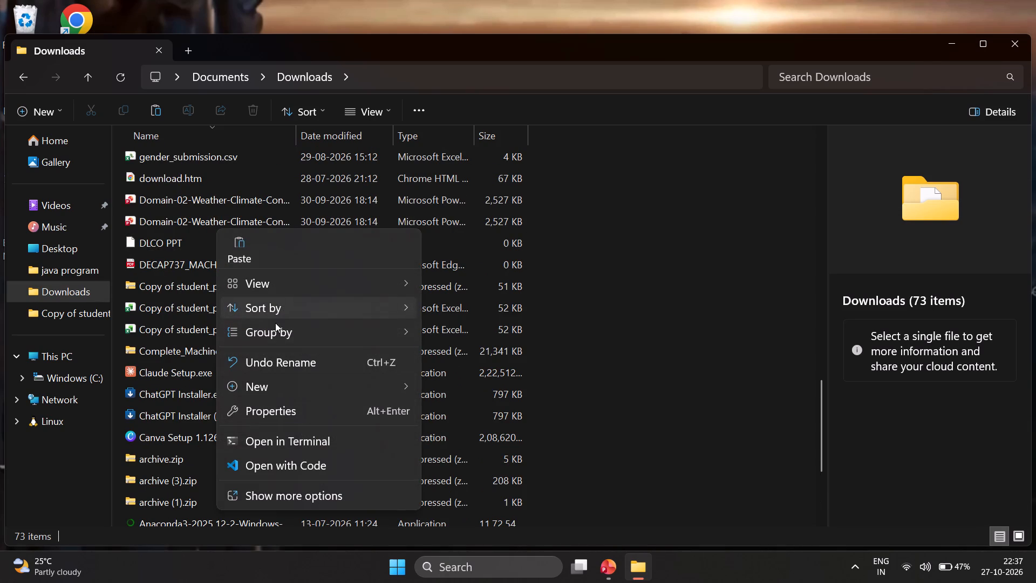
scroll(296, 395, down, 1)
click(173, 253)
click(178, 245)
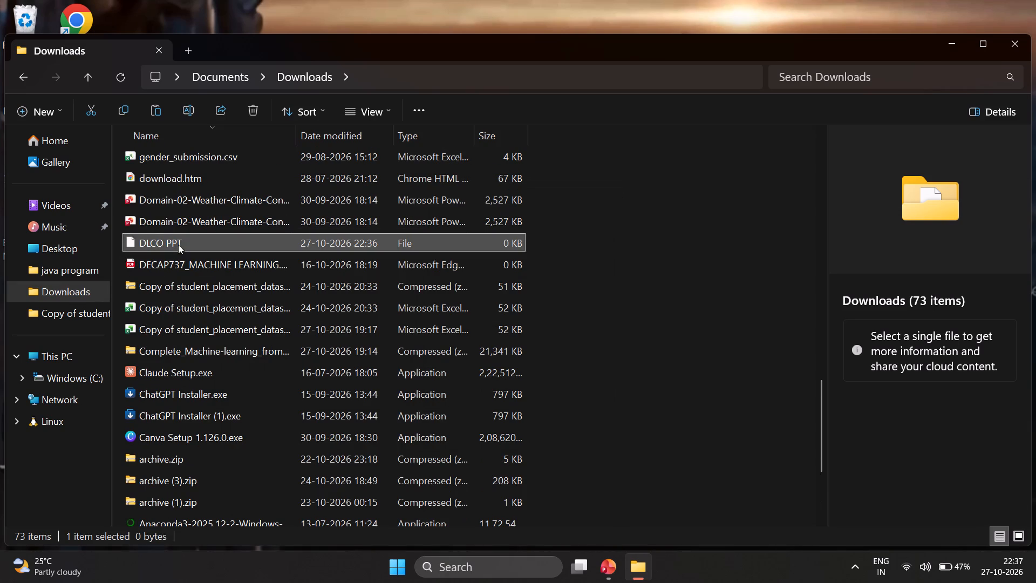
right_click(212, 243)
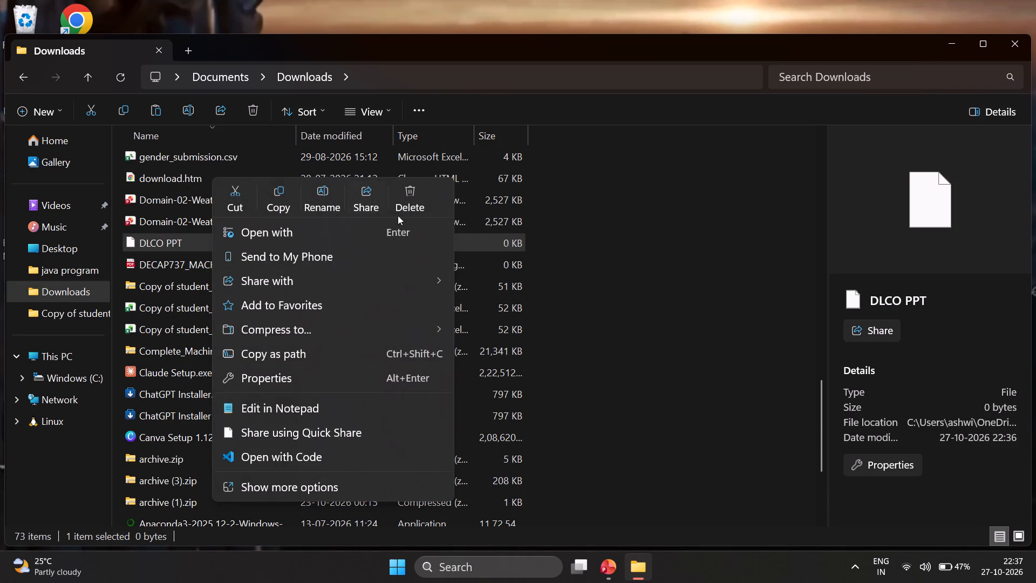
click(406, 198)
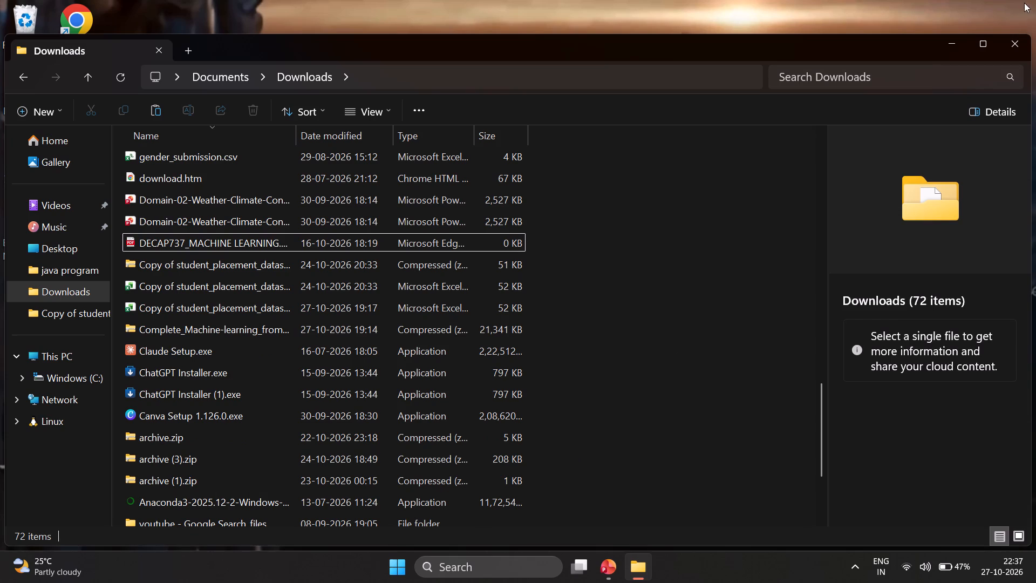
Close the File Explorer window and refresh the desktop.
click(1008, 38)
right_click(975, 26)
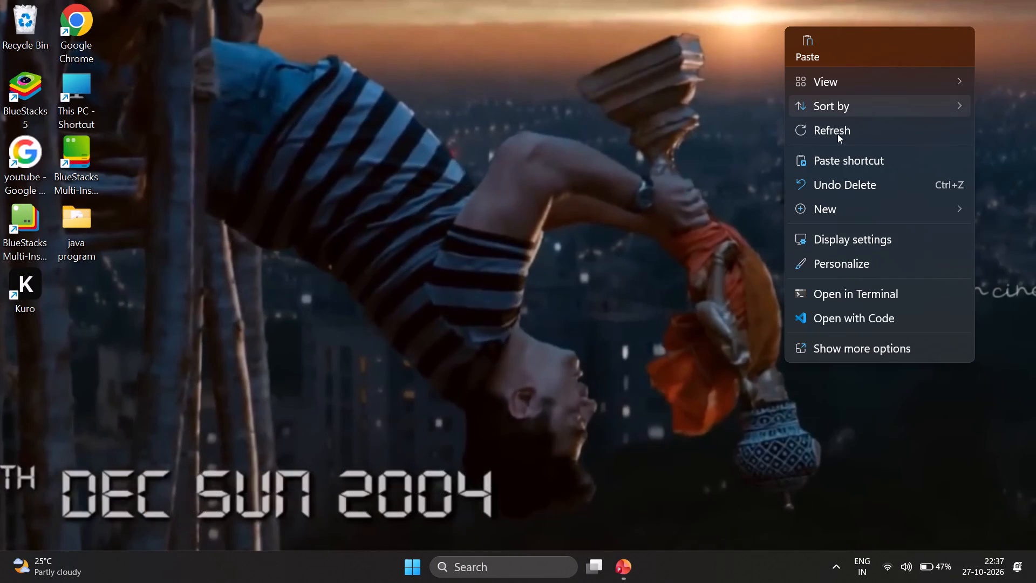
click(855, 128)
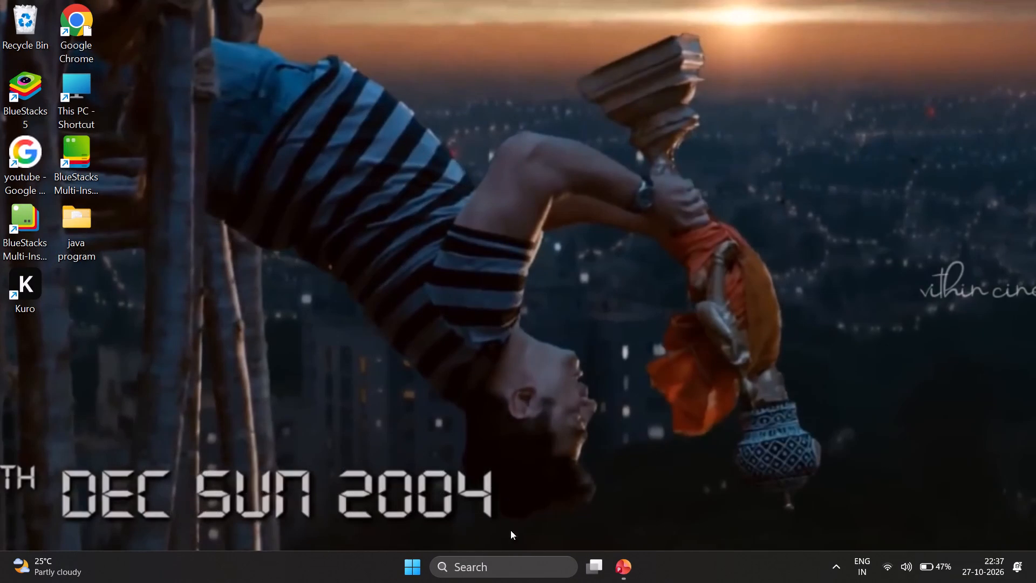
Switch to PowerPoint and close its window.
click(619, 554)
click(1035, 0)
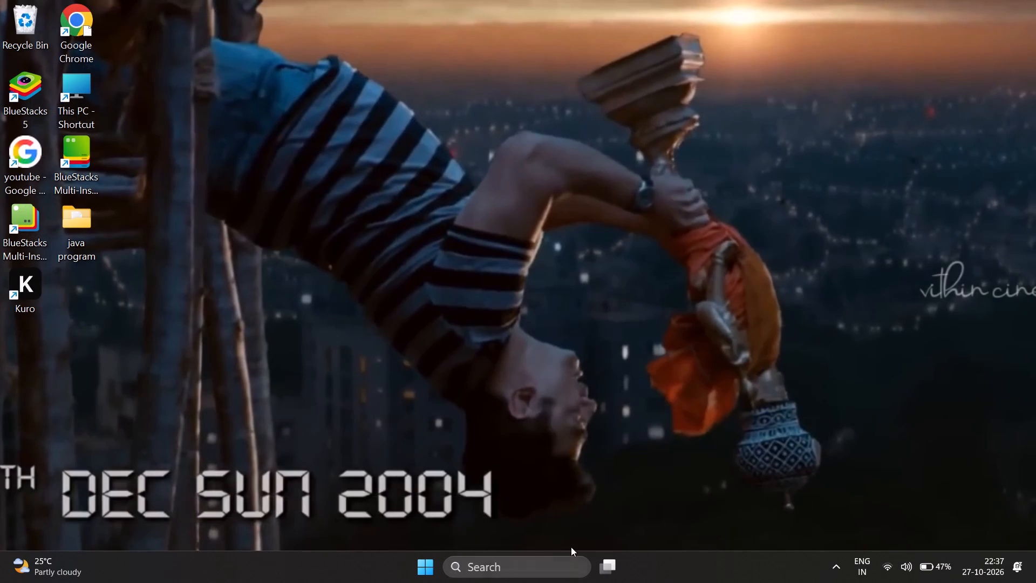
Open Start to display the pinned apps and recent files.
click(426, 570)
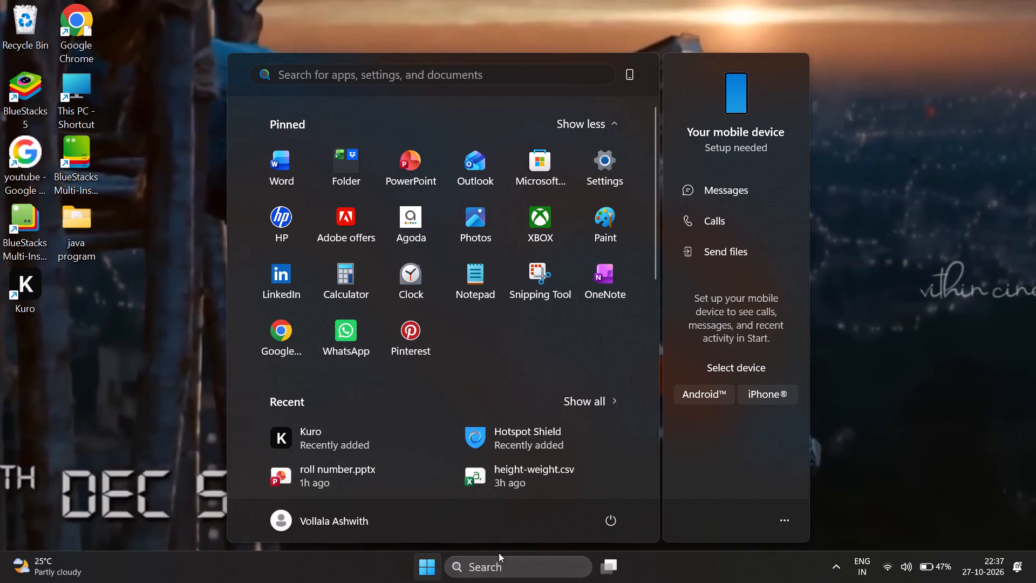
Close Start, open File Explorer and look for the DLCO PPT presentation in Downloads and among Home's recent files.
click(875, 329)
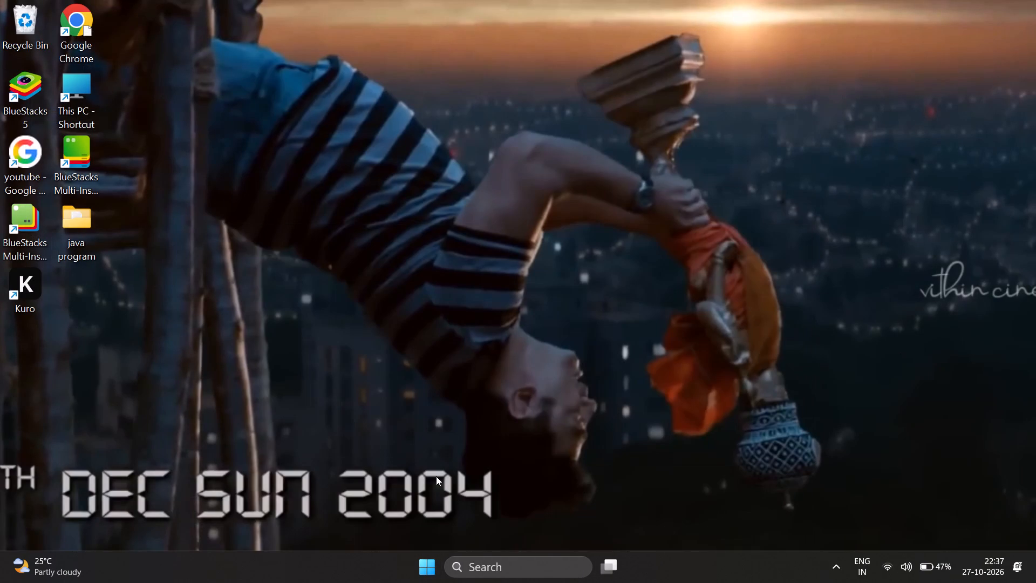
key(super+e)
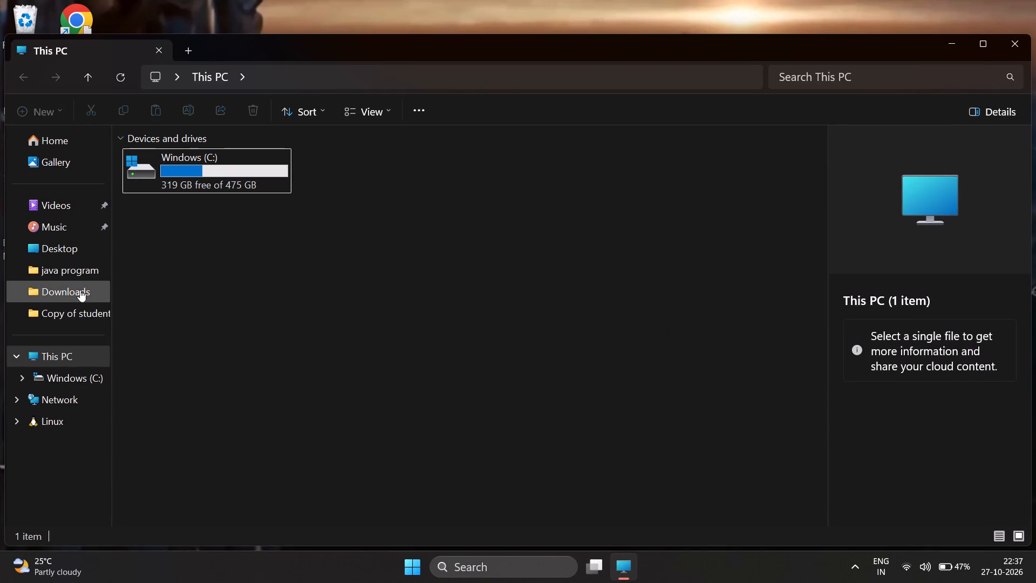
click(76, 295)
scroll(296, 327, down, 16)
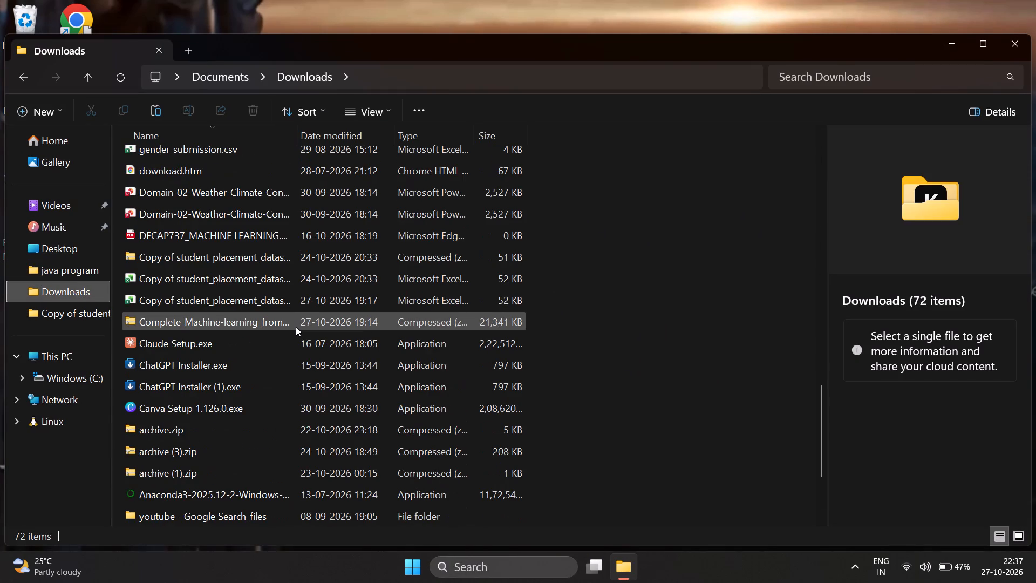
scroll(296, 327, up, 2)
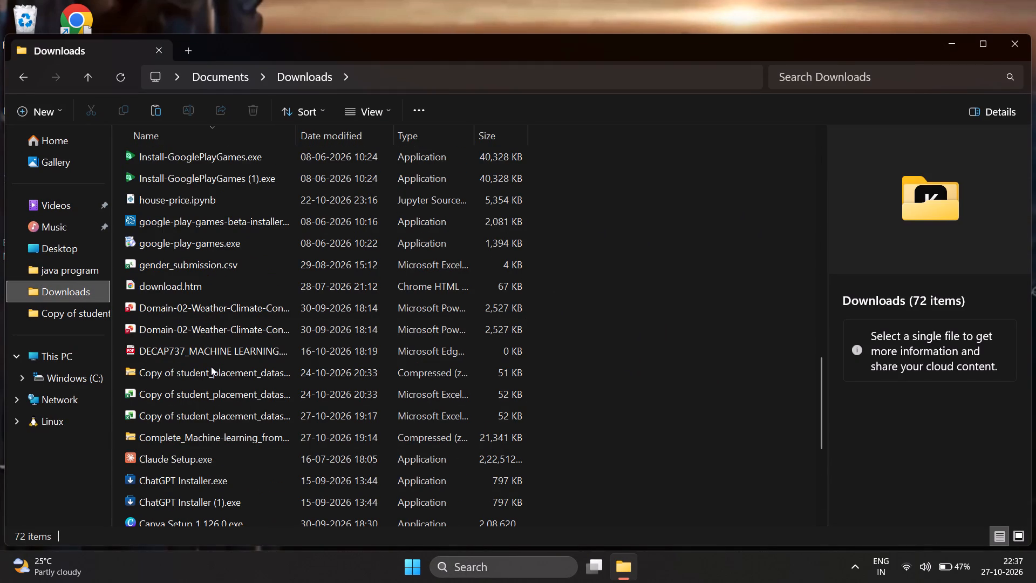
scroll(211, 367, up, 5)
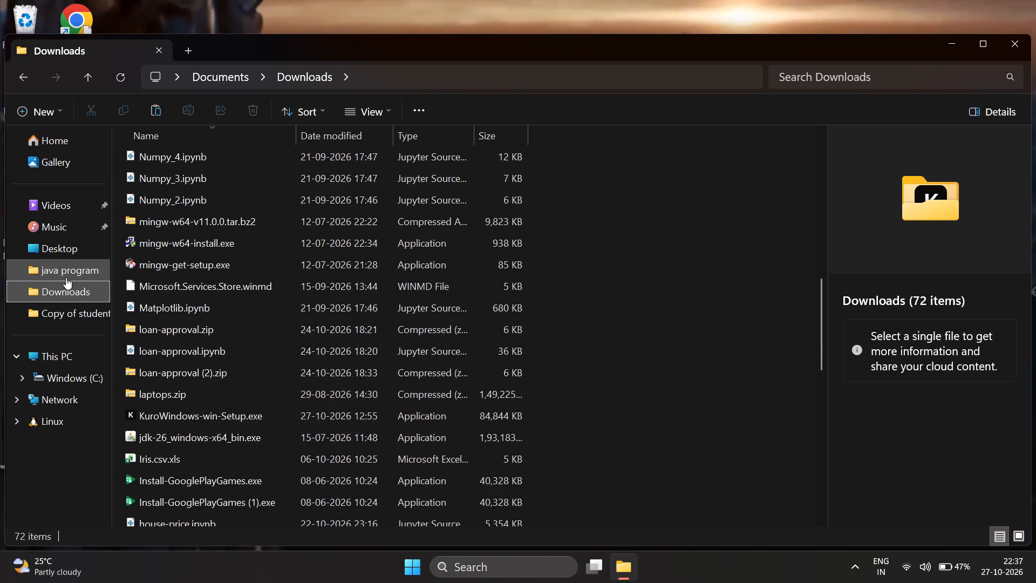
click(66, 274)
click(67, 124)
click(69, 138)
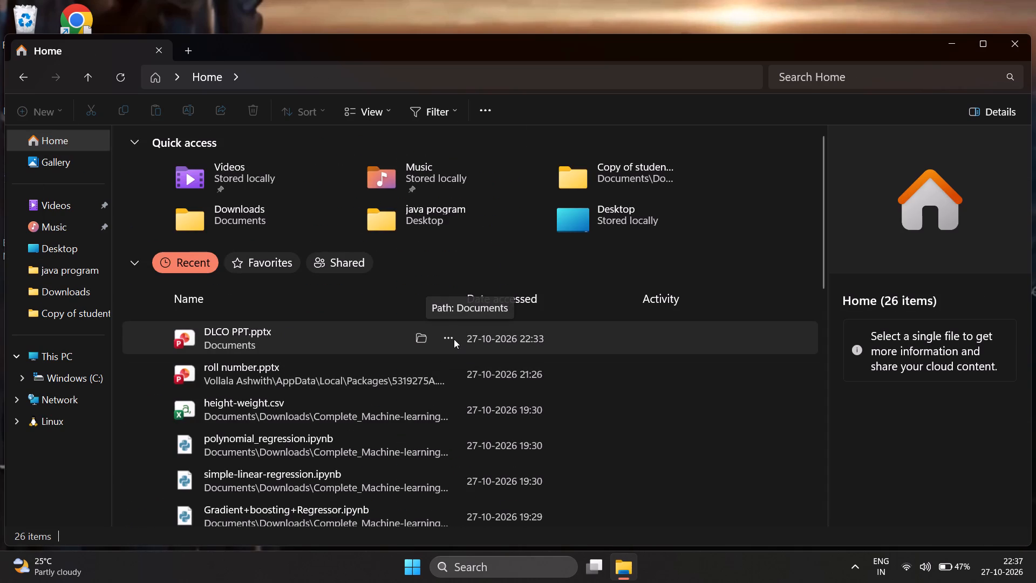
Share DLCO PPT.pptx from the recent files, picking one of the apps offered for sharing.
click(454, 339)
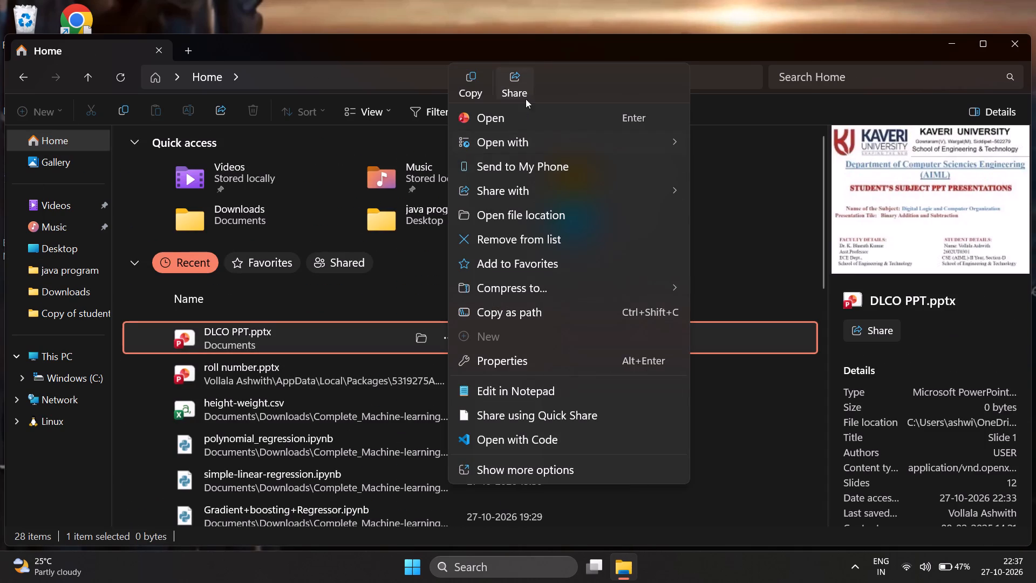
click(501, 88)
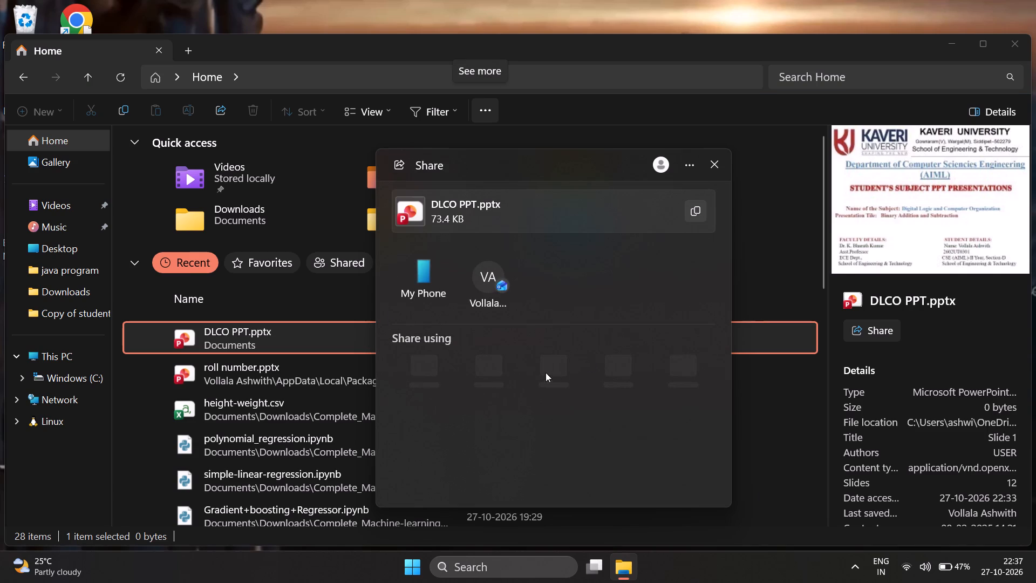
double_click(496, 392)
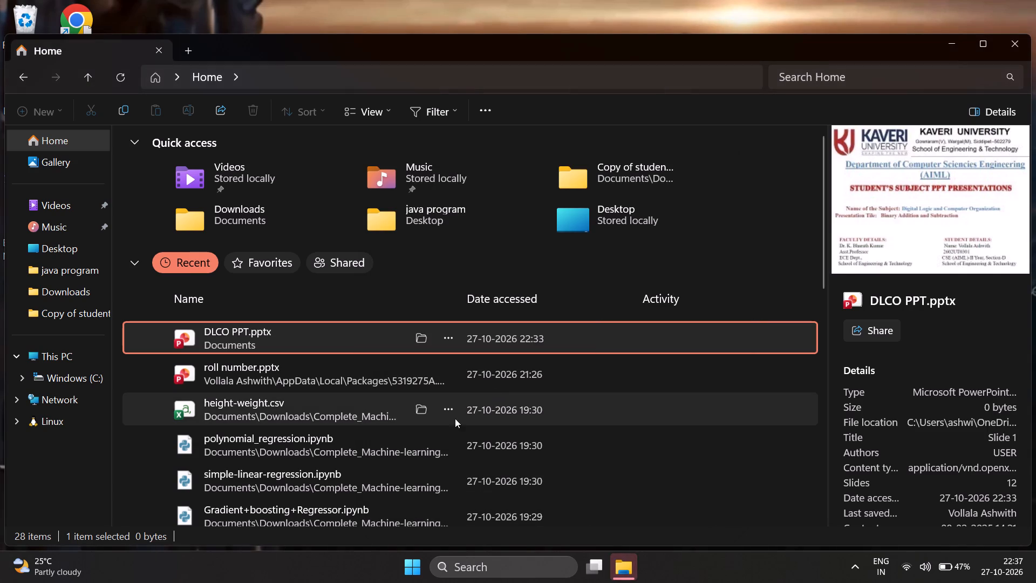